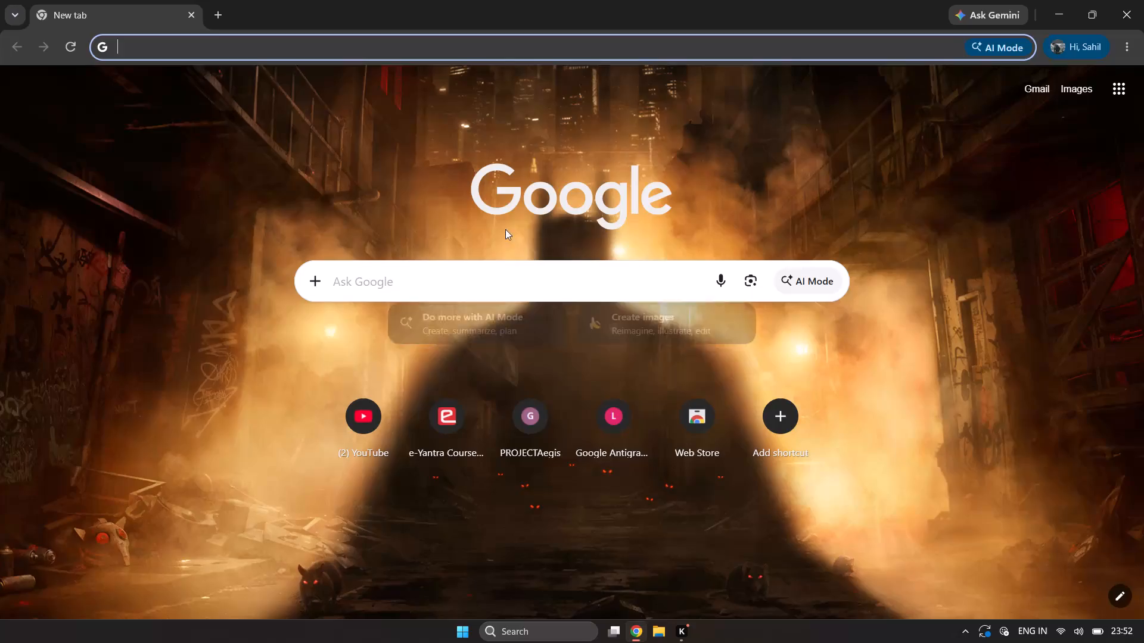
Search the web for drive and open the Google Drive home page.
{"action": "left_click", "coordinate": [489, 281]}
{"action": "left_click", "coordinate": [479, 316]}
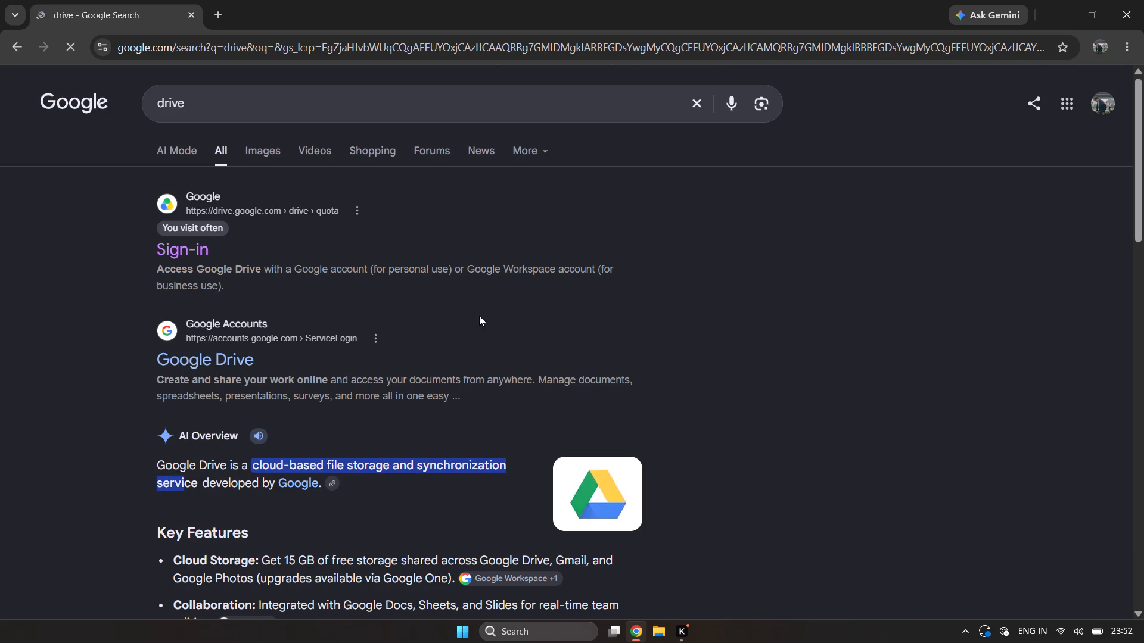
{"action": "left_click", "coordinate": [197, 254]}
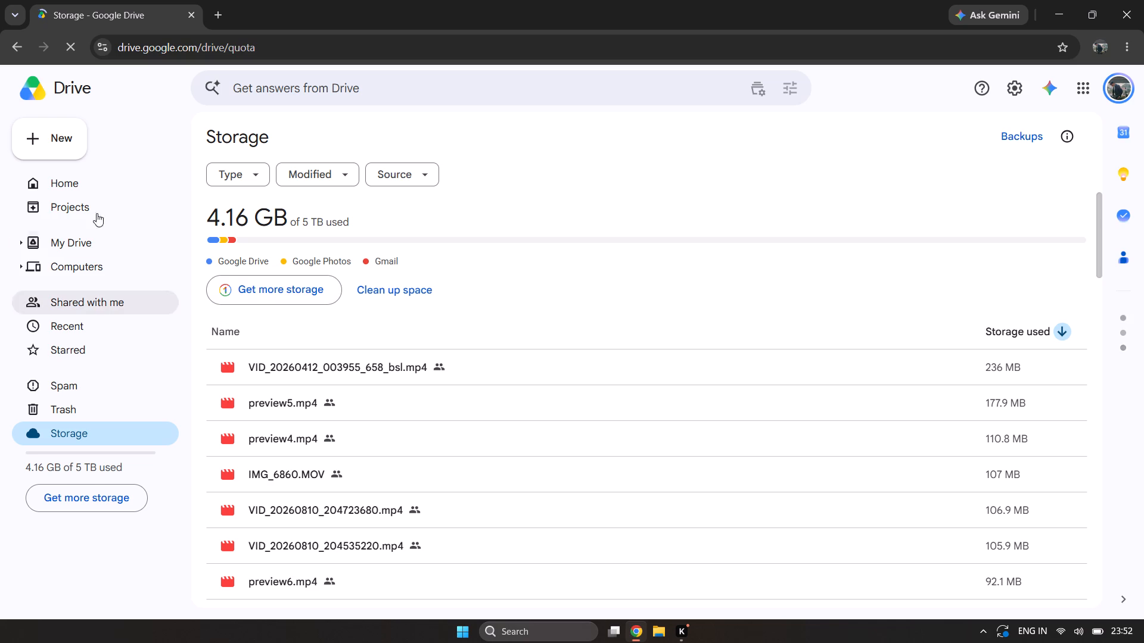
{"action": "left_click", "coordinate": [97, 188]}
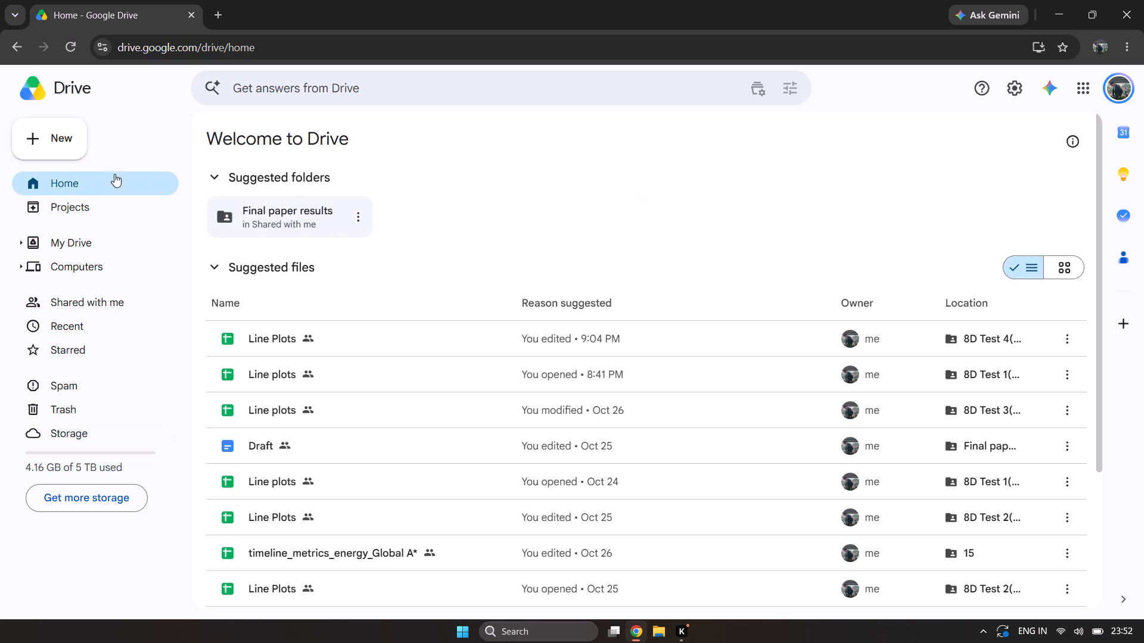
Open the Line Plots spreadsheet from Final paper results > Small Env > 8D Test 4(Varying Obstacles cell size) and find the Averaged Global A* table.
{"action": "double_click", "coordinate": [290, 212]}
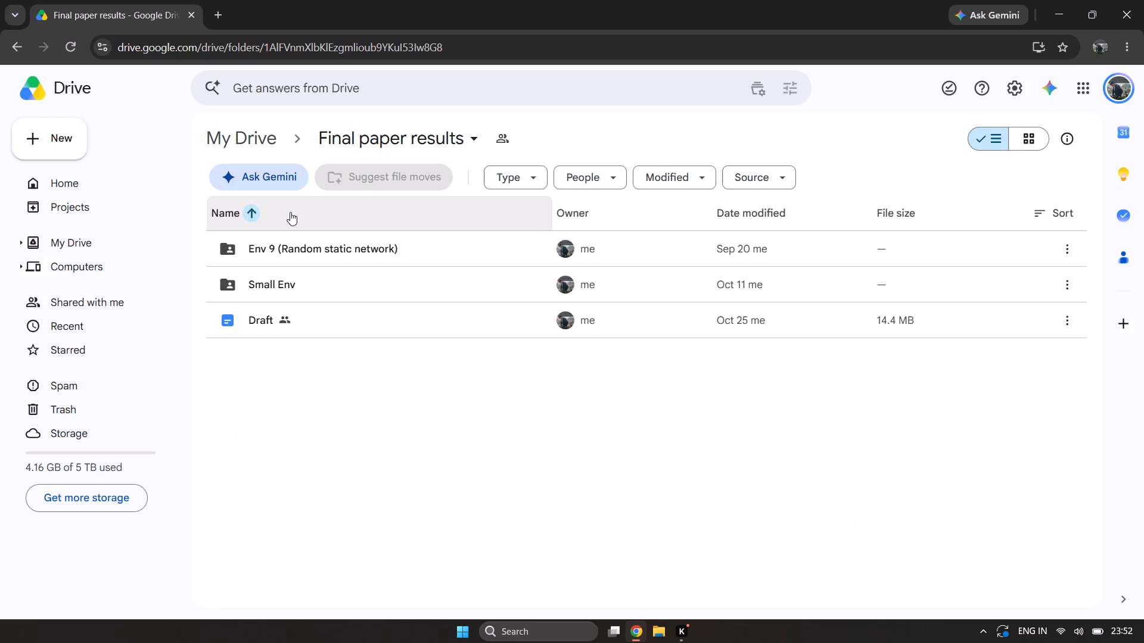
{"action": "double_click", "coordinate": [310, 269]}
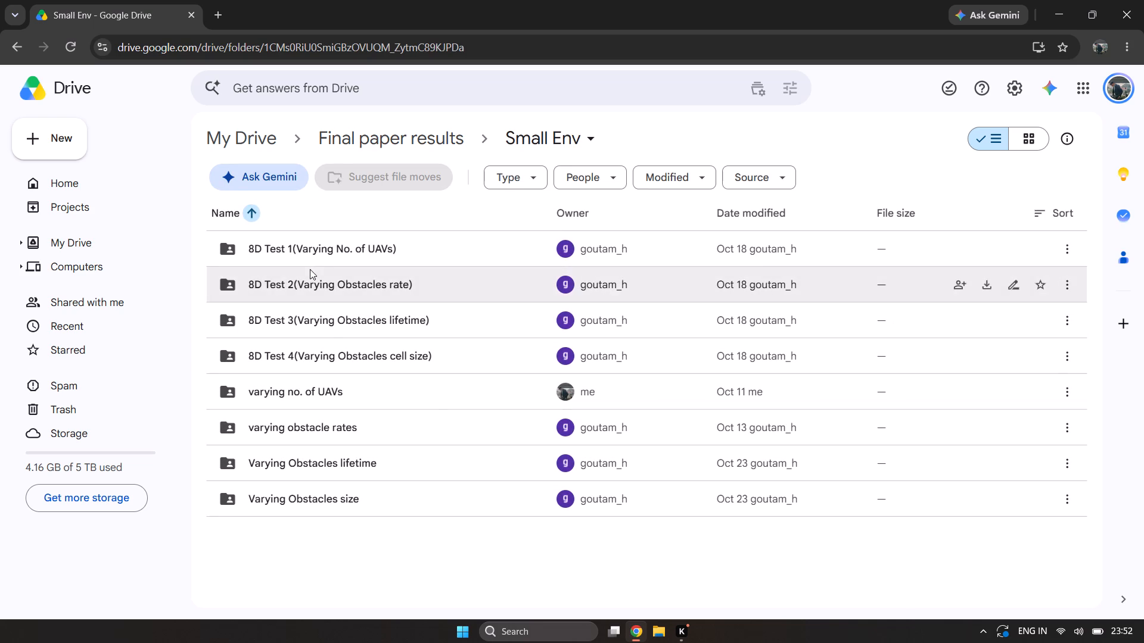
{"action": "double_click", "coordinate": [327, 348]}
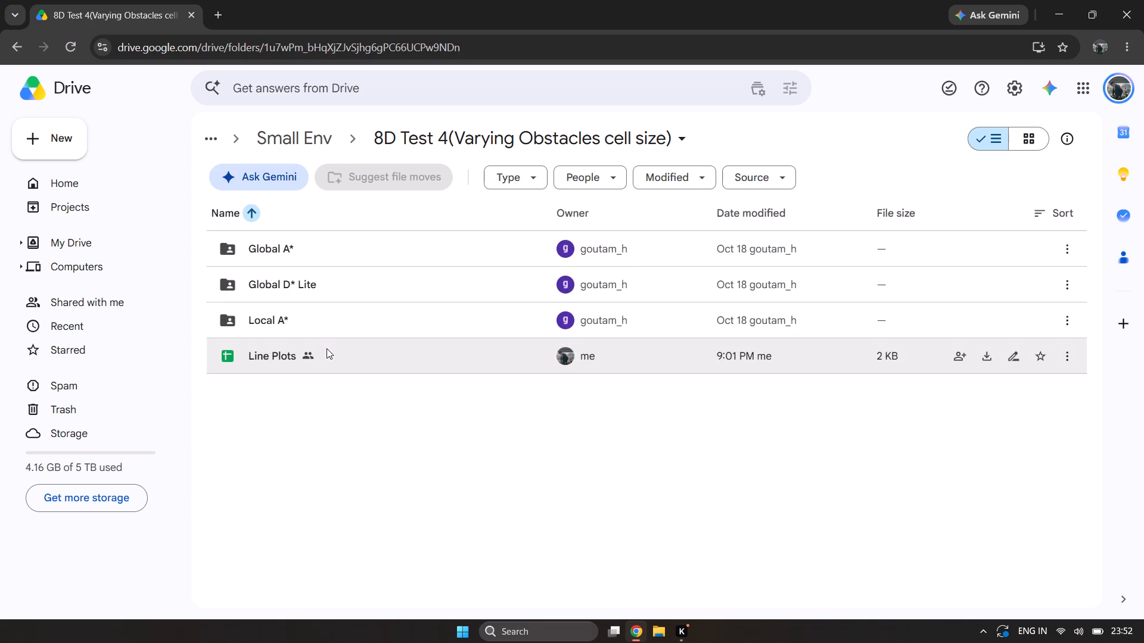
{"action": "double_click", "coordinate": [318, 351]}
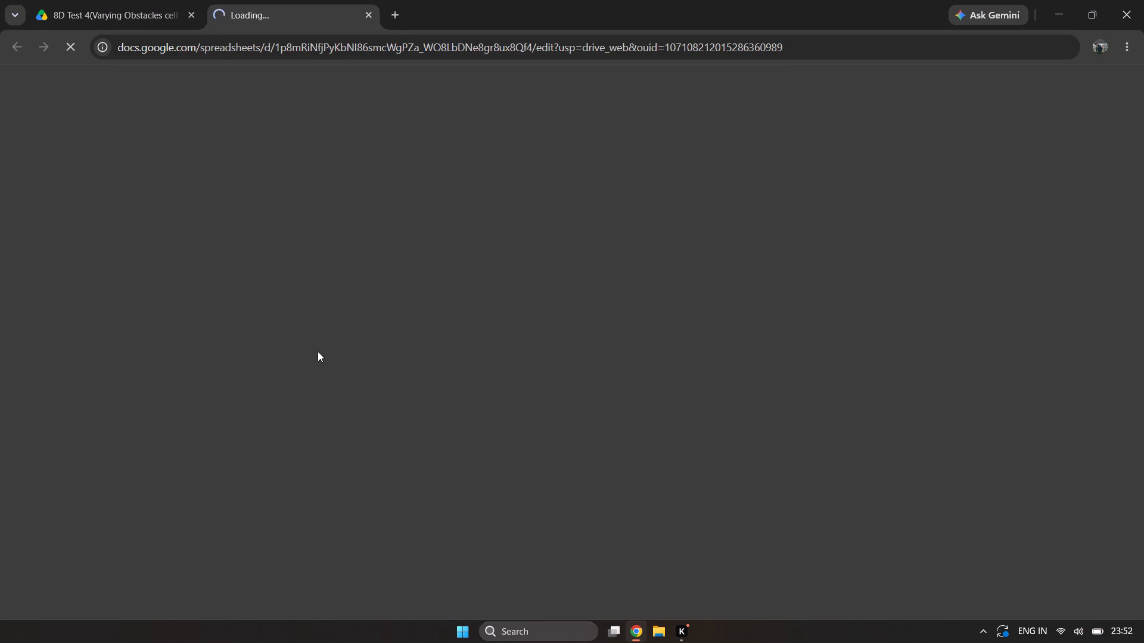
{"action": "scroll", "coordinate": [318, 351], "scroll_direction": "down", "scroll_amount": 1}
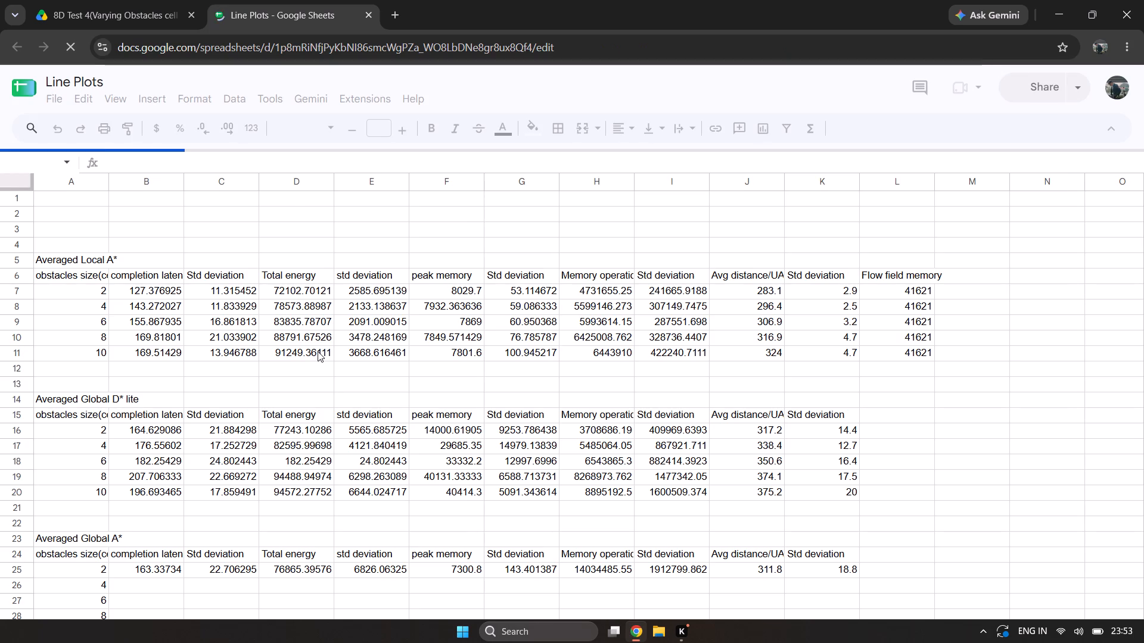
{"action": "scroll", "coordinate": [318, 351], "scroll_direction": "down", "scroll_amount": 2}
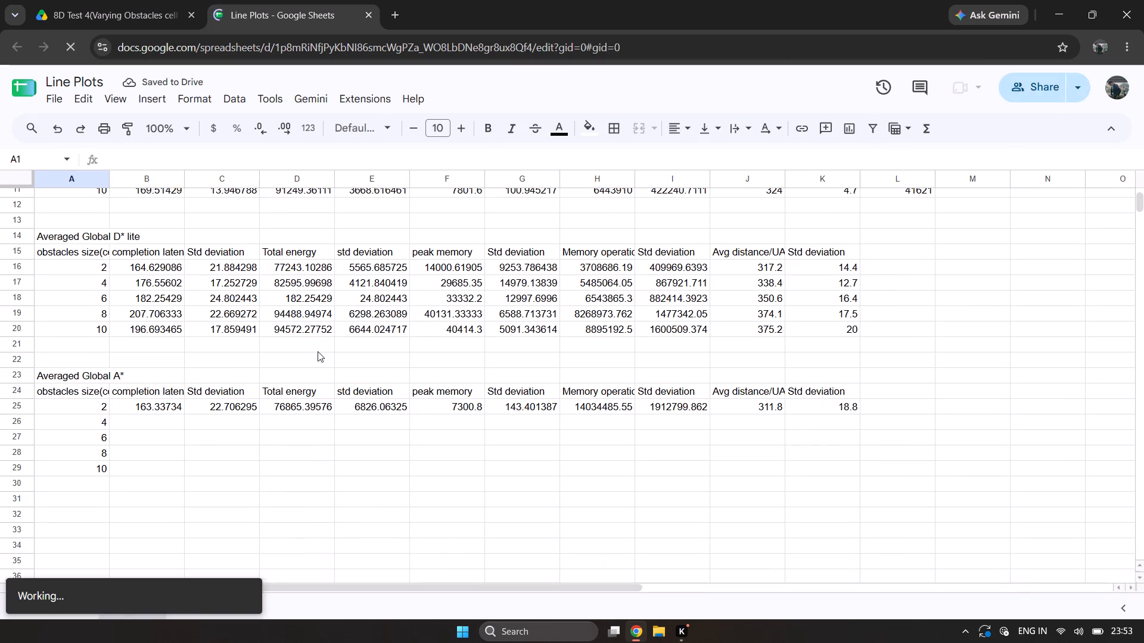
{"action": "scroll", "coordinate": [318, 351], "scroll_direction": "down", "scroll_amount": 1}
Return to the 8D Test 4 folder in Drive and open folder 4 inside Global A*.
{"action": "left_click", "coordinate": [170, 20]}
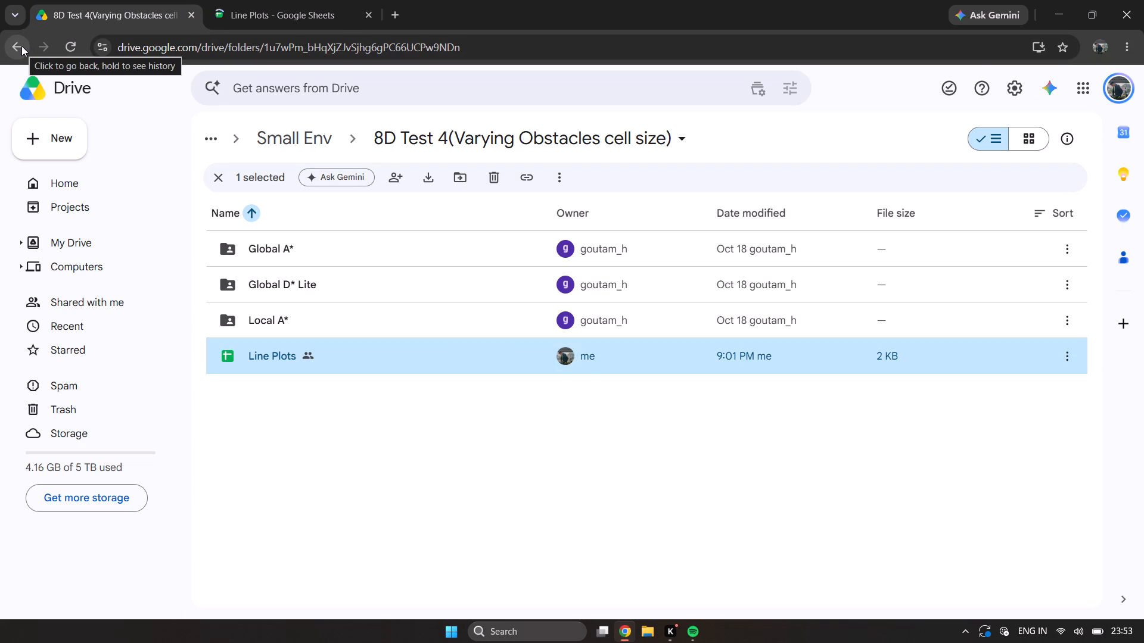
{"action": "double_click", "coordinate": [260, 245]}
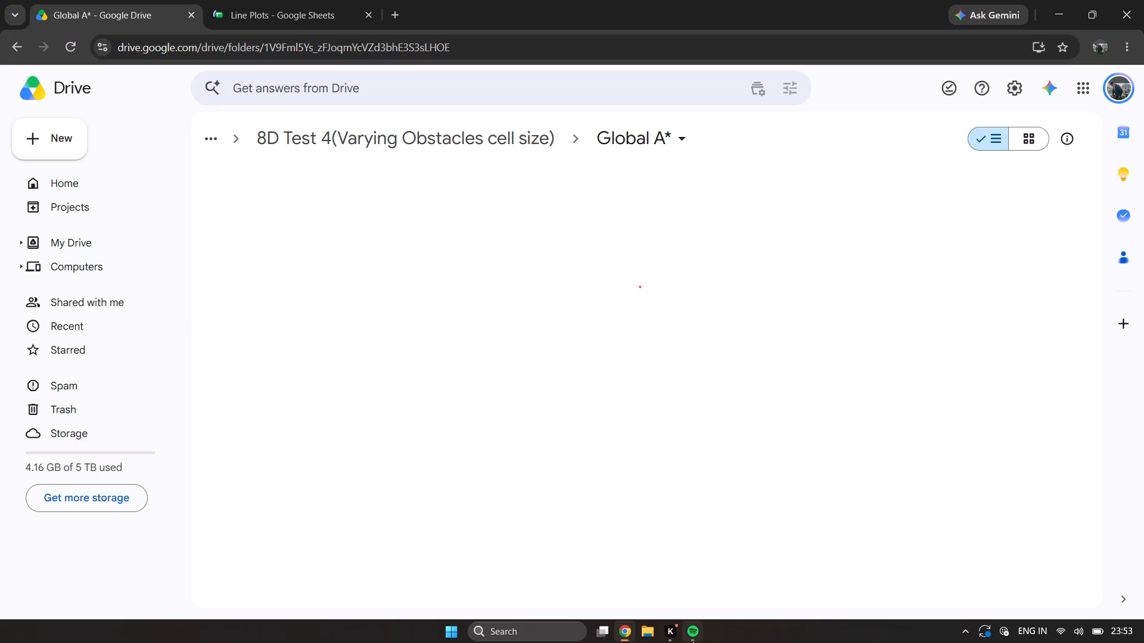
{"action": "left_click", "coordinate": [766, 489]}
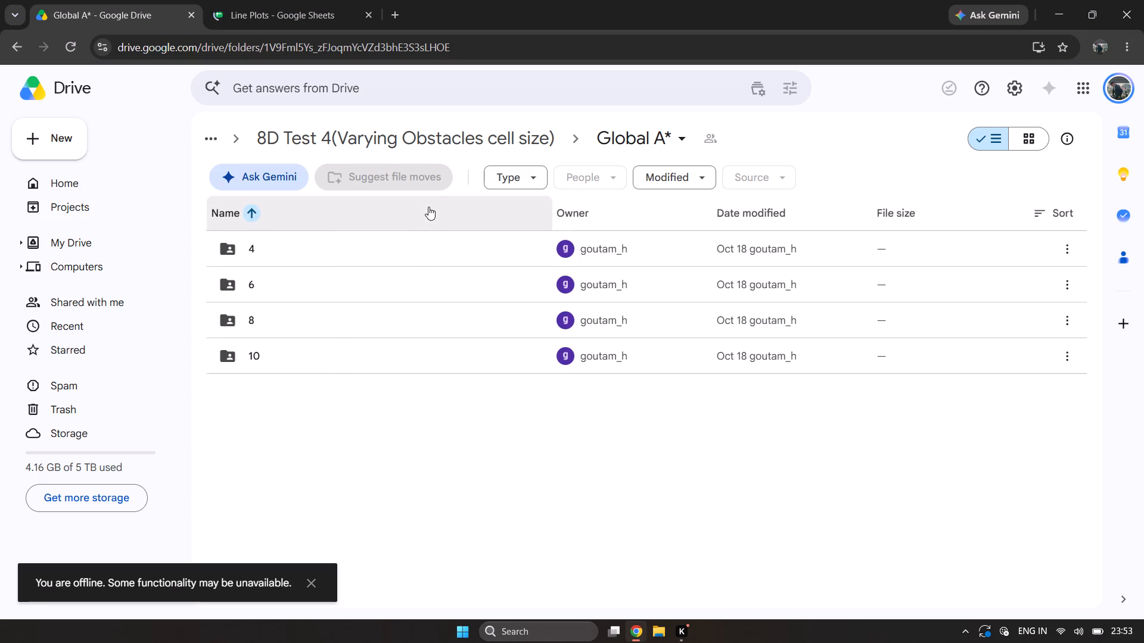
{"action": "double_click", "coordinate": [357, 238]}
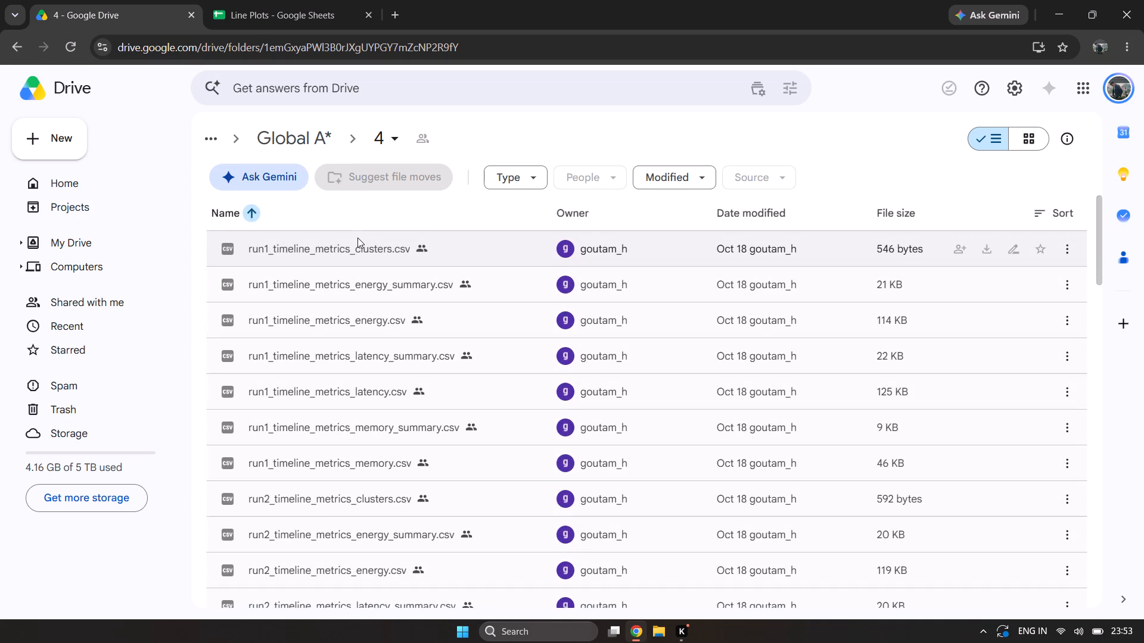
{"action": "scroll", "coordinate": [357, 238], "scroll_direction": "up", "scroll_amount": 3}
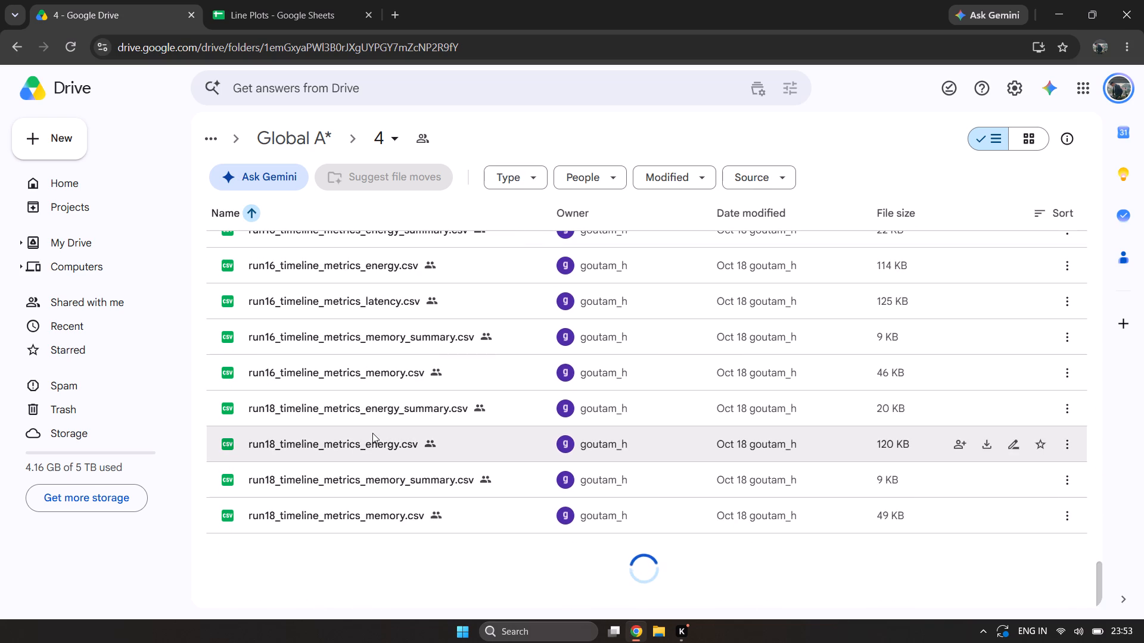
{"action": "scroll", "coordinate": [372, 433], "scroll_direction": "down", "scroll_amount": 16}
{"action": "scroll", "coordinate": [372, 433], "scroll_direction": "down", "scroll_amount": 7}
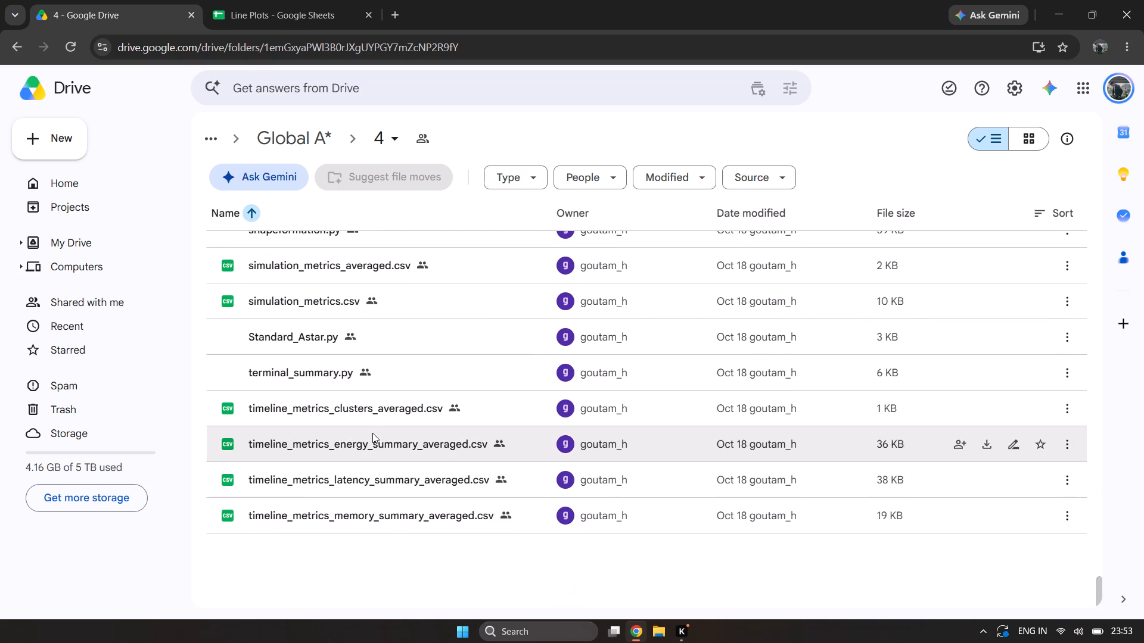
{"action": "double_click", "coordinate": [347, 465]}
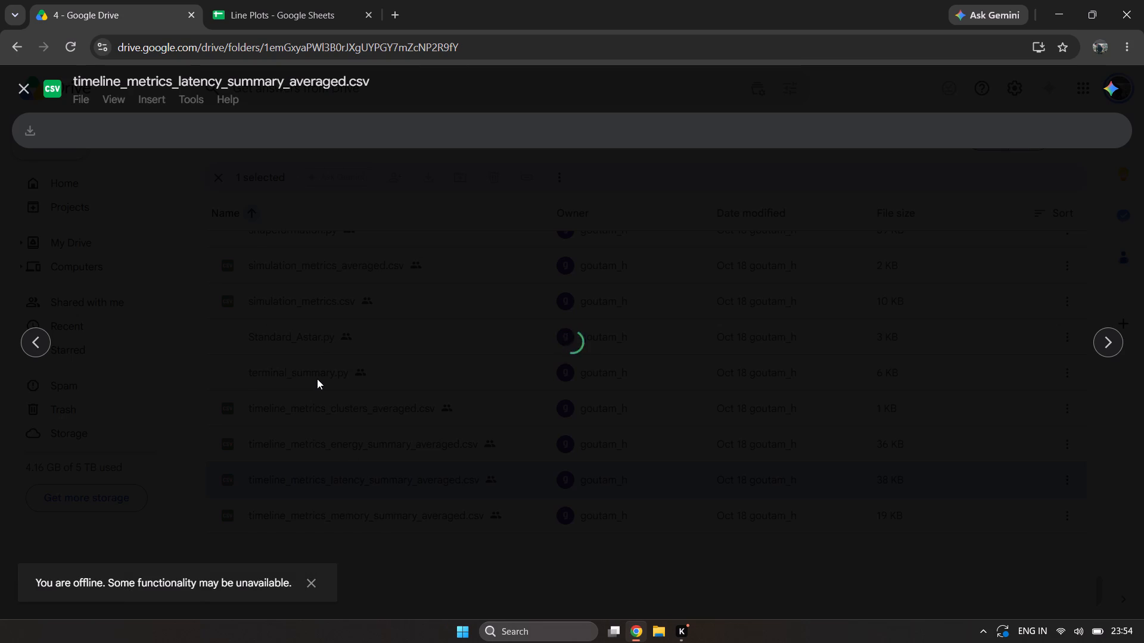
Copy the Max Individual Latency values 187.089295 and 53.577138 into the size 4 row of Line Plots' Averaged Global A* table, starting at B26.
{"action": "scroll", "coordinate": [317, 379], "scroll_direction": "down", "scroll_amount": 4}
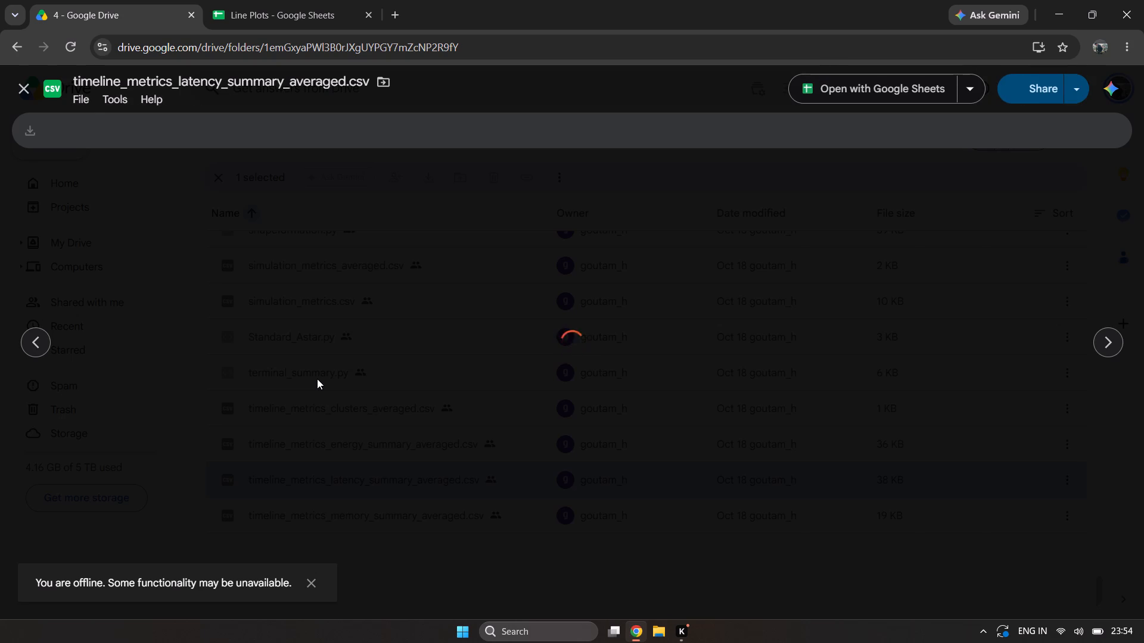
{"action": "left_click", "coordinate": [315, 585]}
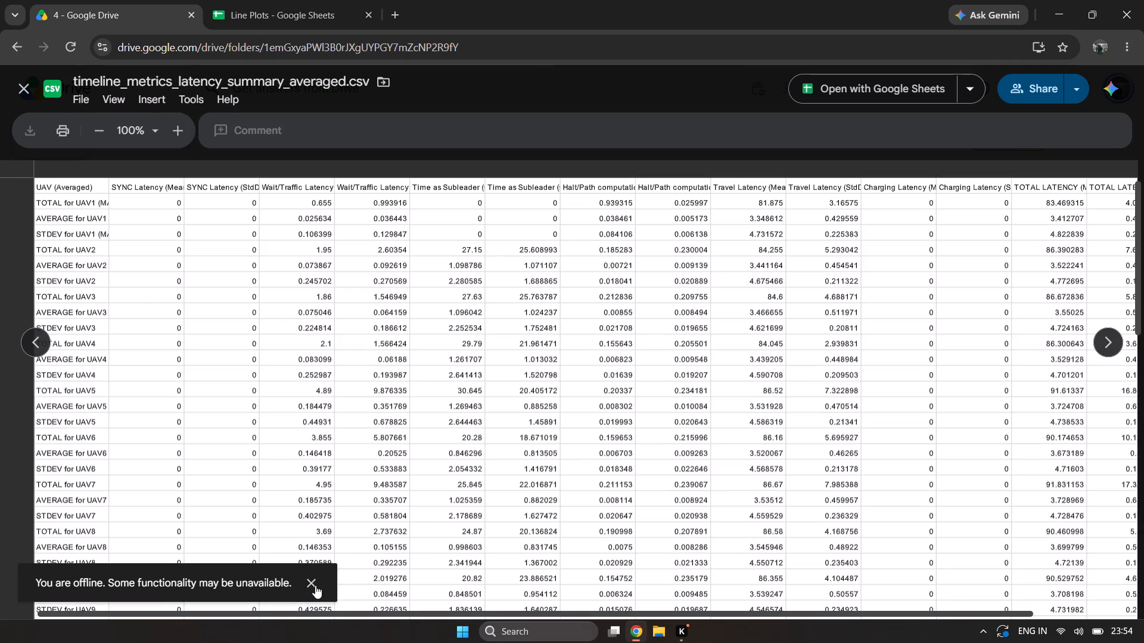
{"action": "scroll", "coordinate": [315, 585], "scroll_direction": "down", "scroll_amount": 13}
{"action": "scroll", "coordinate": [315, 585], "scroll_direction": "down", "scroll_amount": 8}
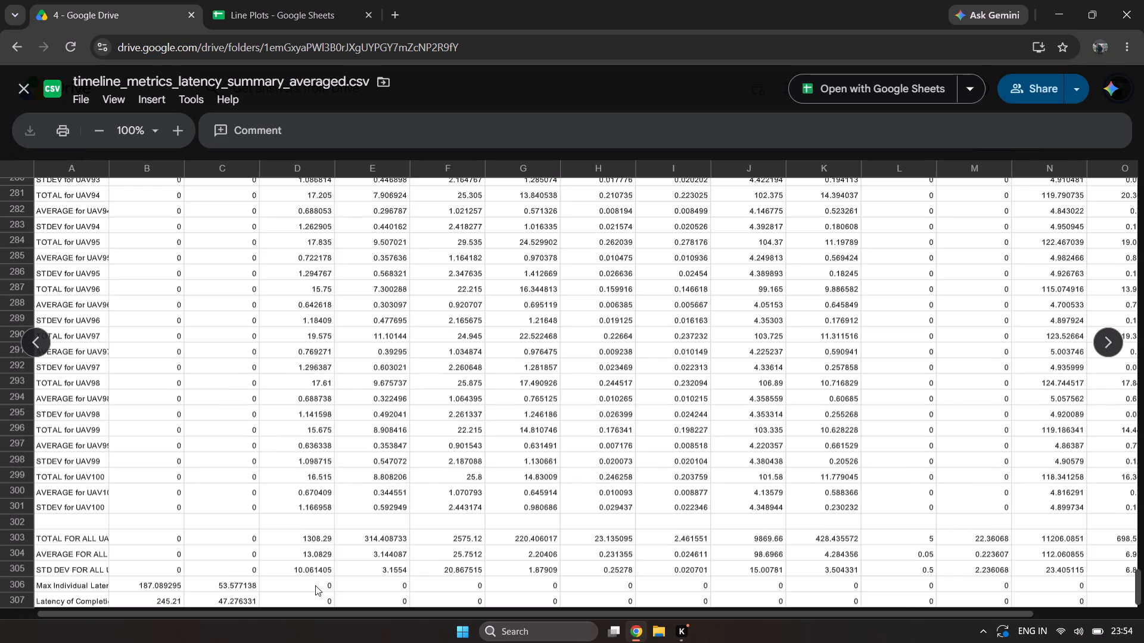
{"action": "scroll", "coordinate": [315, 585], "scroll_direction": "down", "scroll_amount": 6}
{"action": "left_click_drag", "start_coordinate": [178, 580], "coordinate": [224, 580]}
{"action": "key", "text": "ctrl+c"}
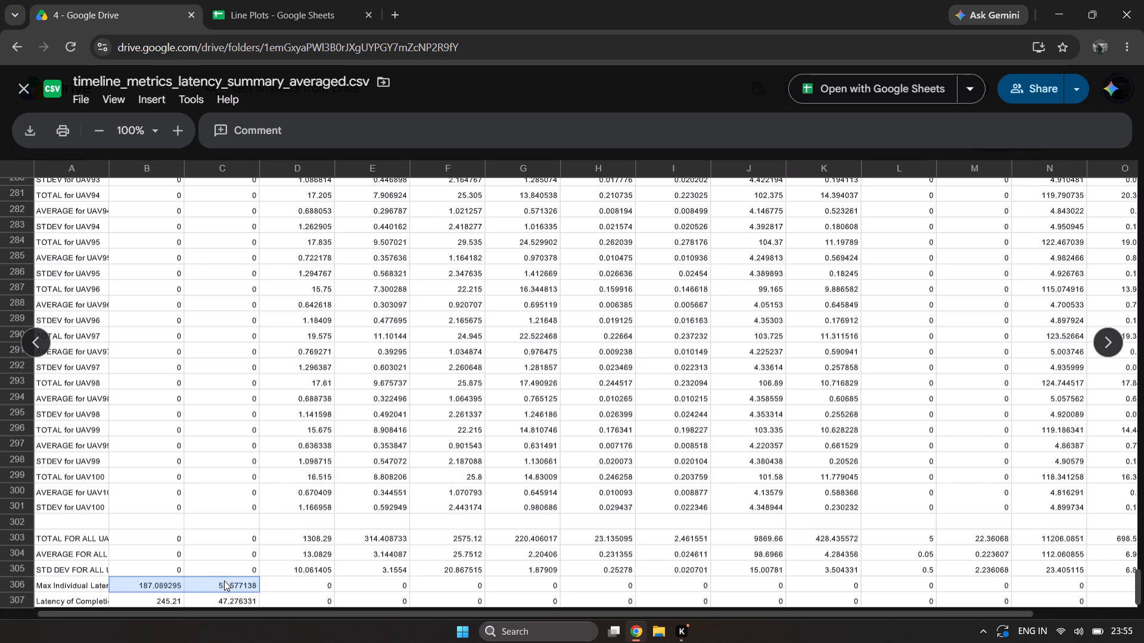
{"action": "key", "text": "c"}
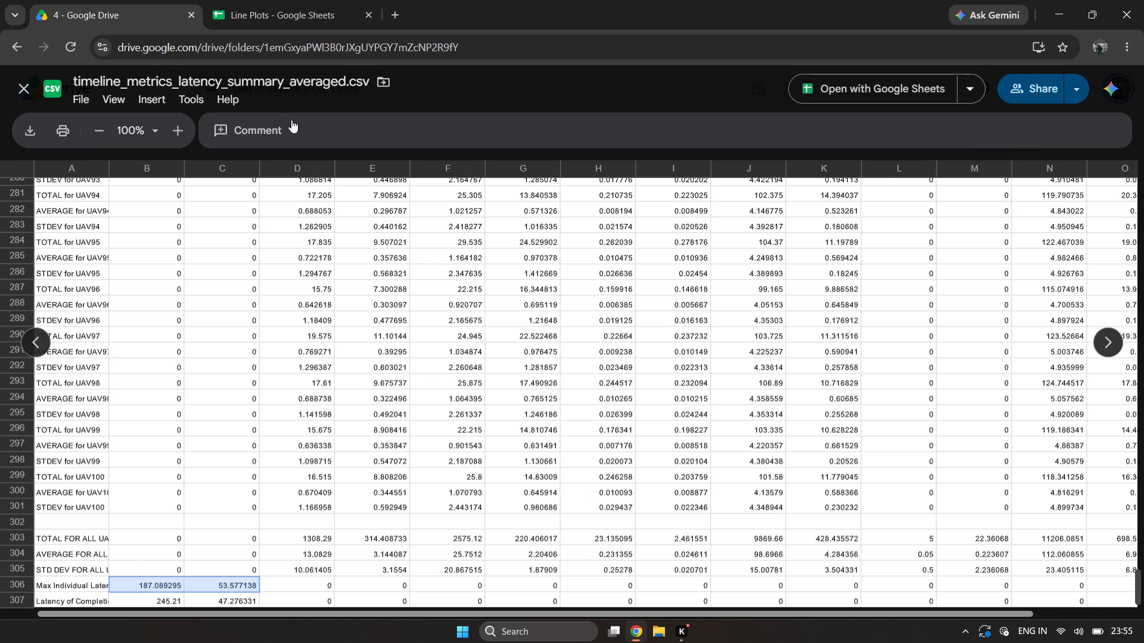
{"action": "left_click", "coordinate": [287, 14]}
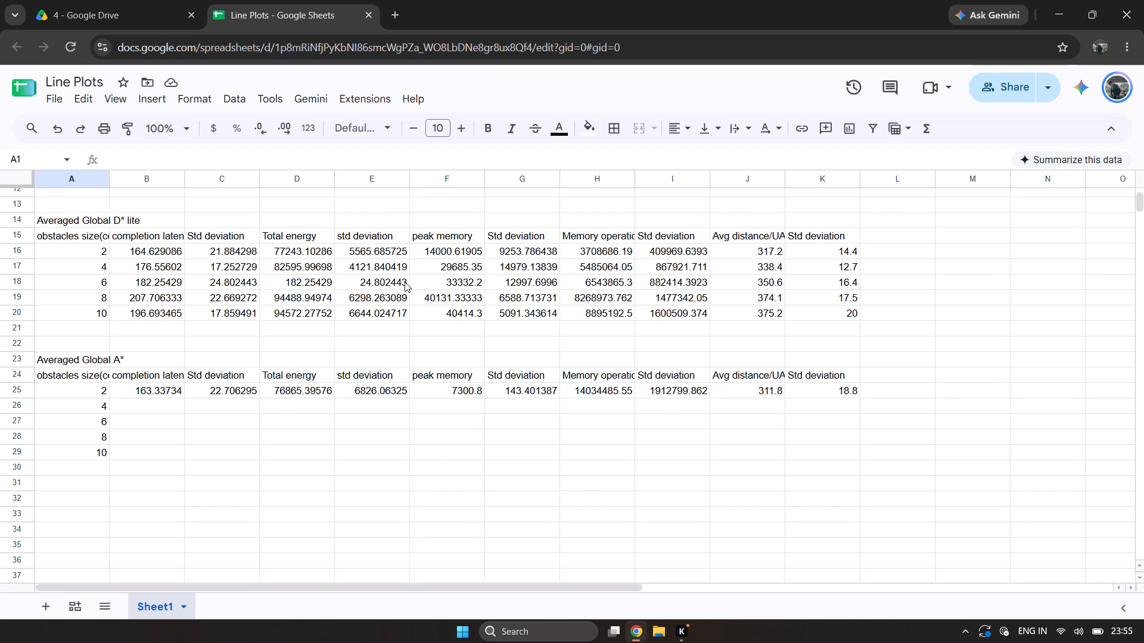
{"action": "left_click", "coordinate": [172, 405]}
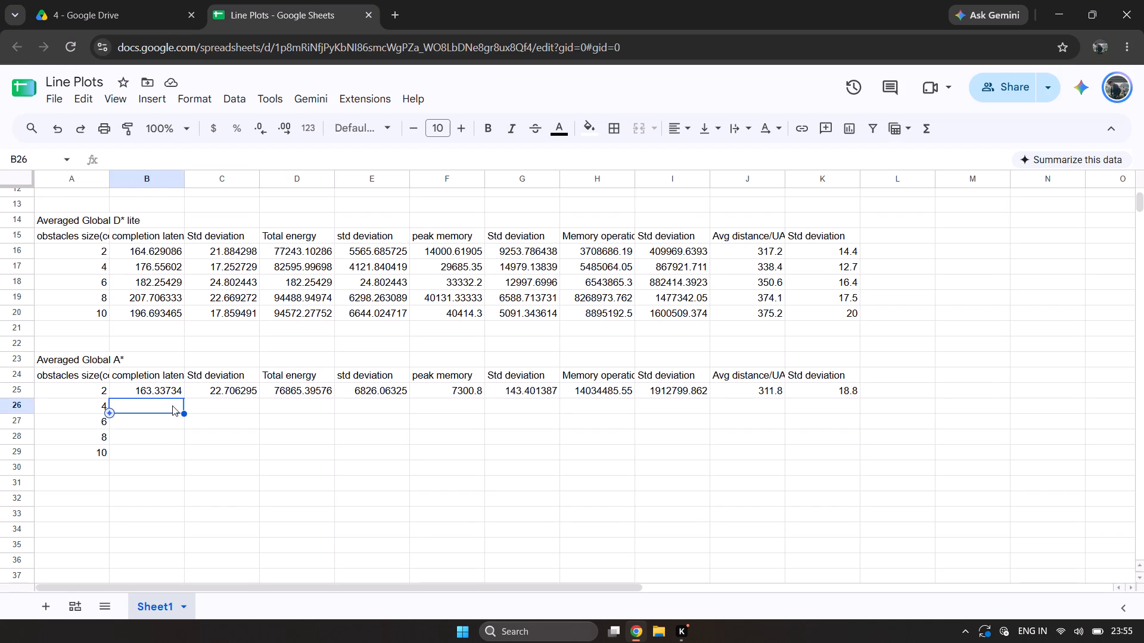
{"action": "key", "text": "ctrl+v"}
Return to Drive, close the latency summary and open timeline_metrics_energy_summary_averaged.csv from folder 4.
{"action": "left_click", "coordinate": [101, 0]}
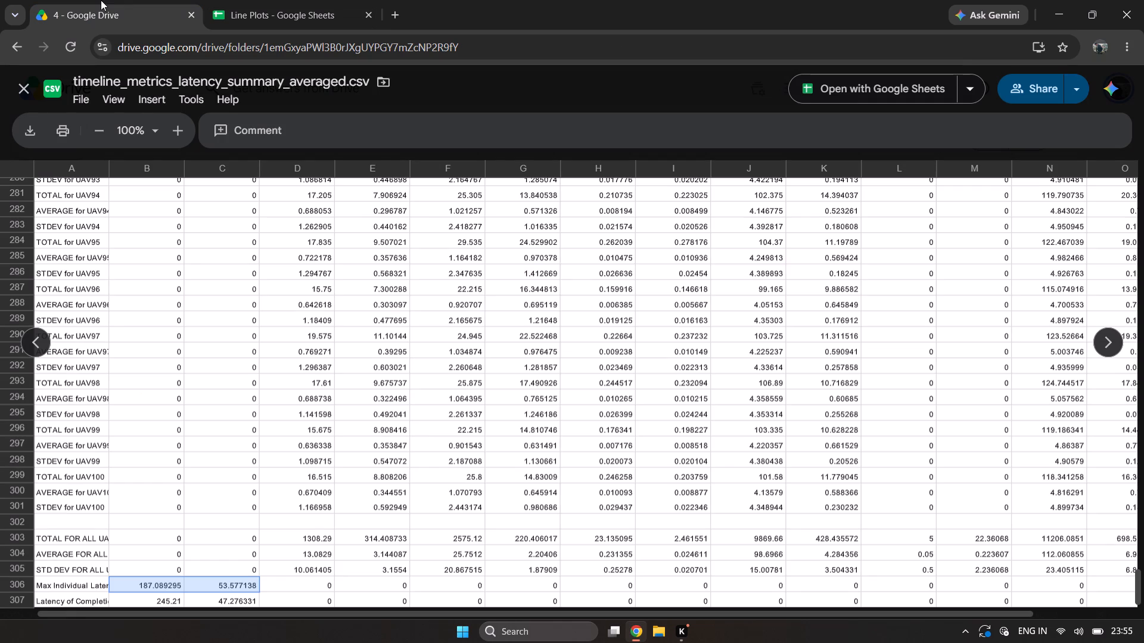
{"action": "left_click", "coordinate": [29, 88]}
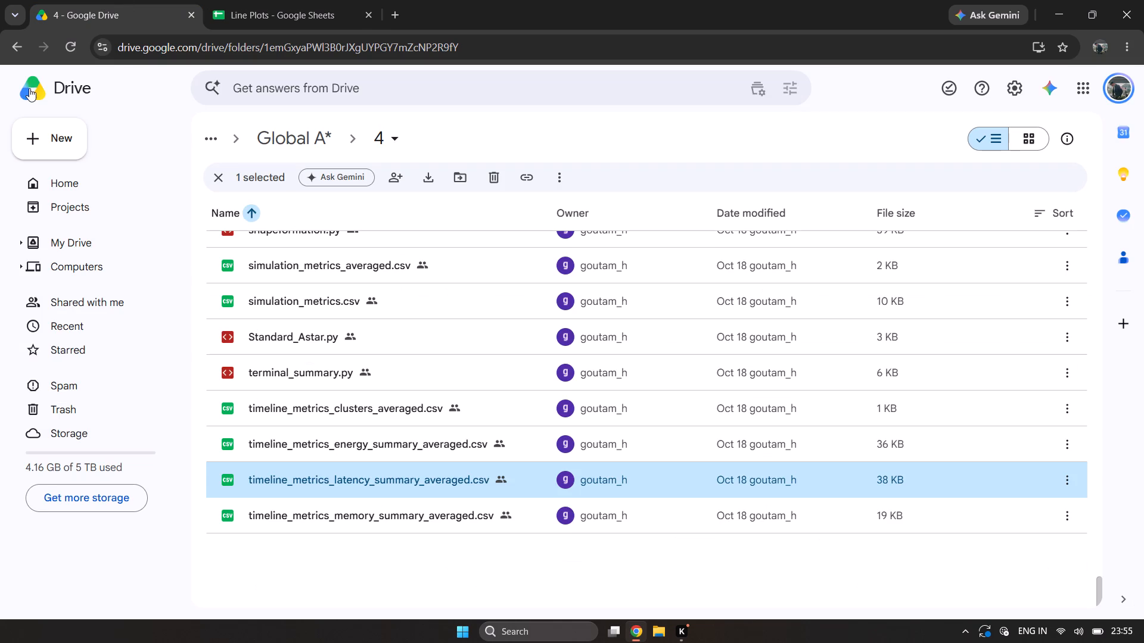
{"action": "double_click", "coordinate": [316, 433]}
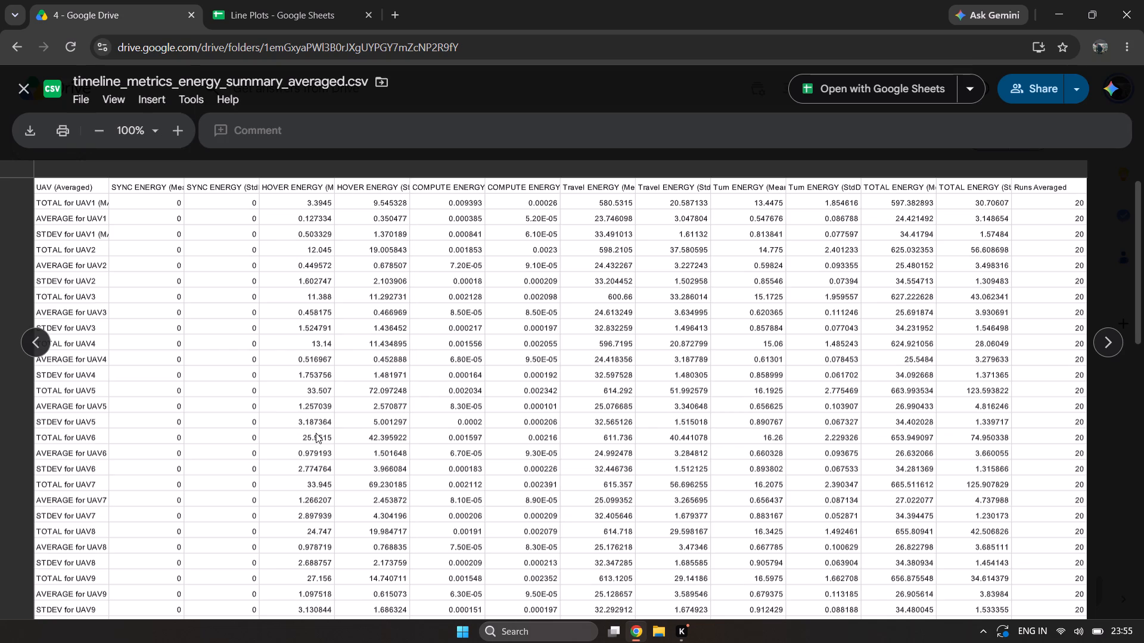
Copy the TOTAL FOR ALL total energy values 81467.23986 and 5116.077379 into Line Plots' Averaged Global A* size 4 row, starting at D26.
{"action": "scroll", "coordinate": [316, 433], "scroll_direction": "down", "scroll_amount": 12}
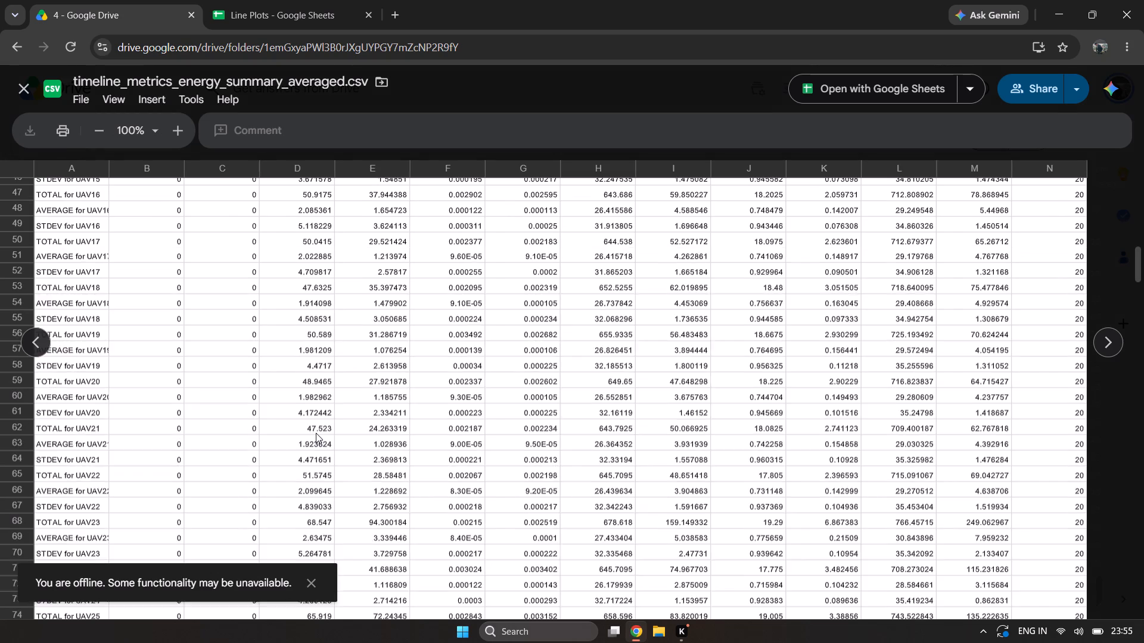
{"action": "scroll", "coordinate": [316, 433], "scroll_direction": "down", "scroll_amount": 19}
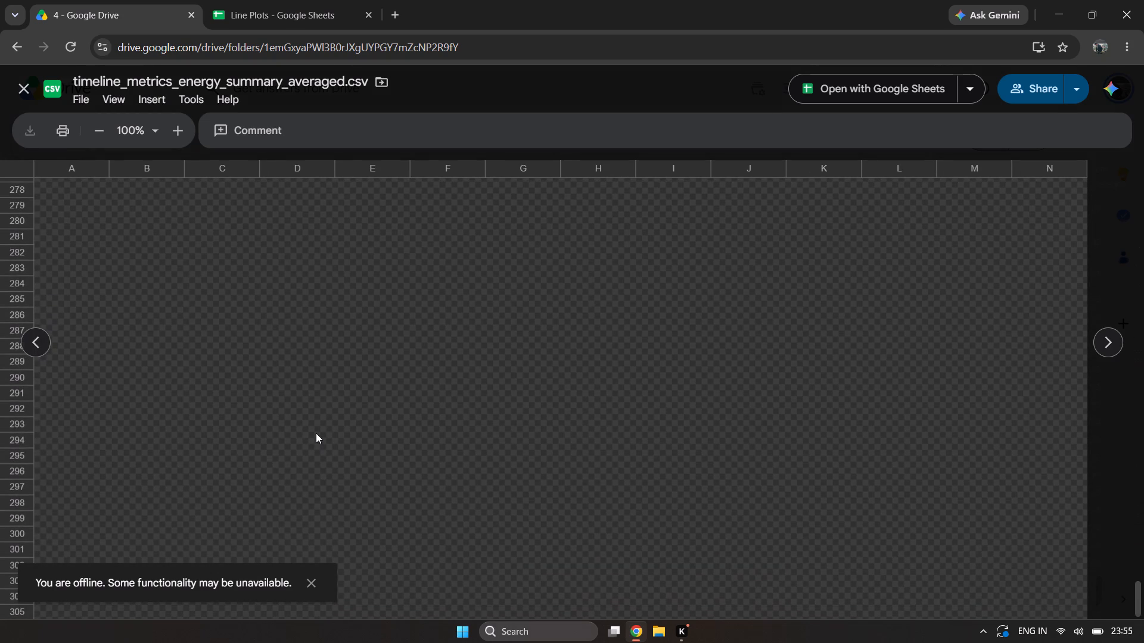
{"action": "left_click", "coordinate": [308, 591]}
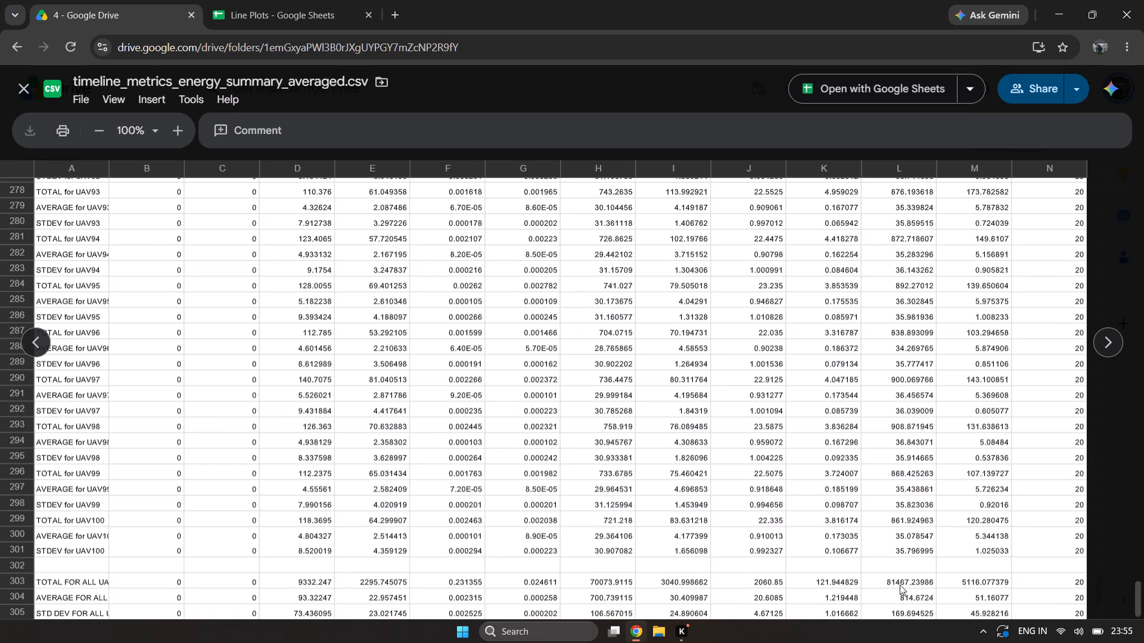
{"action": "left_click_drag", "start_coordinate": [897, 582], "coordinate": [958, 586]}
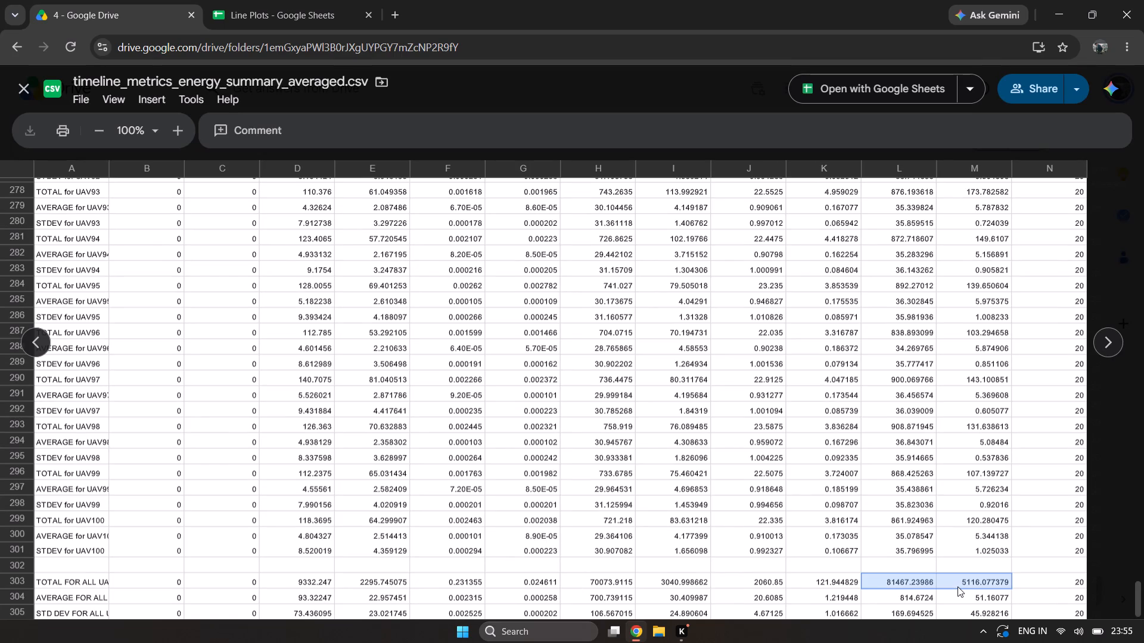
{"action": "key", "text": "ctrl+c"}
{"action": "left_click", "coordinate": [314, 5]}
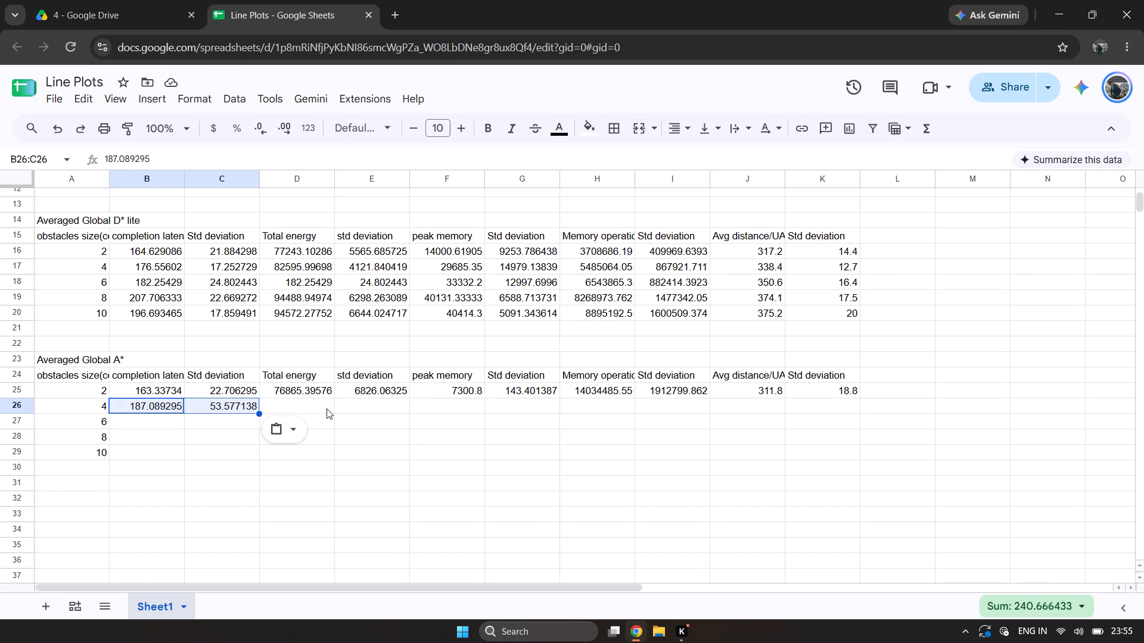
{"action": "left_click", "coordinate": [327, 408]}
{"action": "key", "text": "ctrl+v"}
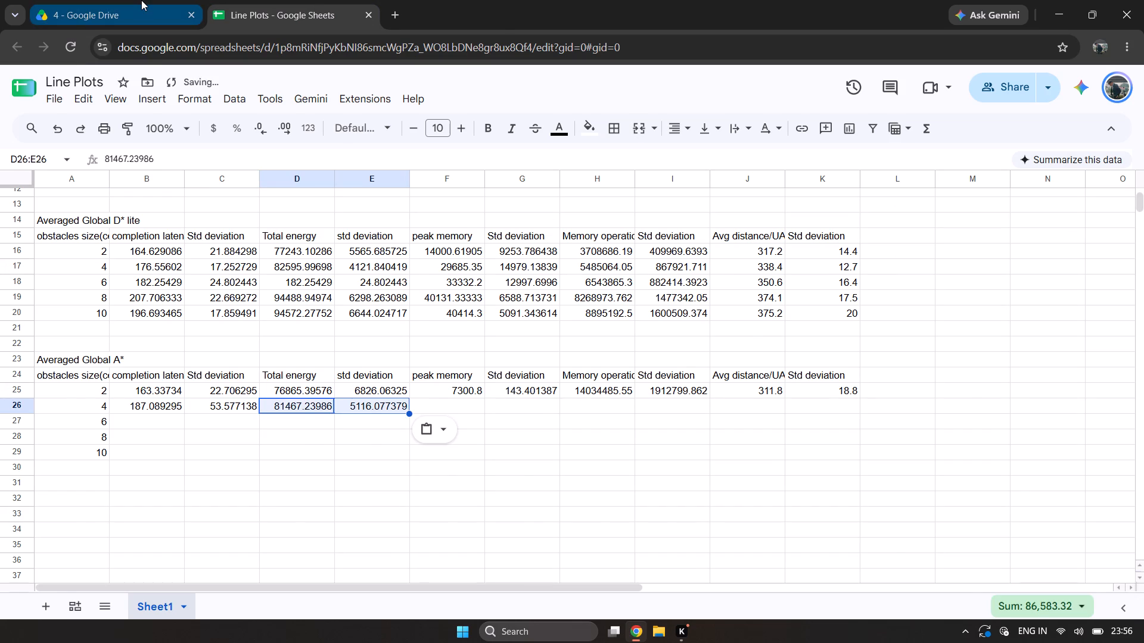
Return to Drive, close the energy summary and open timeline_metrics_memory_summary_averaged.csv from folder 4.
{"action": "left_click", "coordinate": [141, 0]}
{"action": "left_click", "coordinate": [32, 97]}
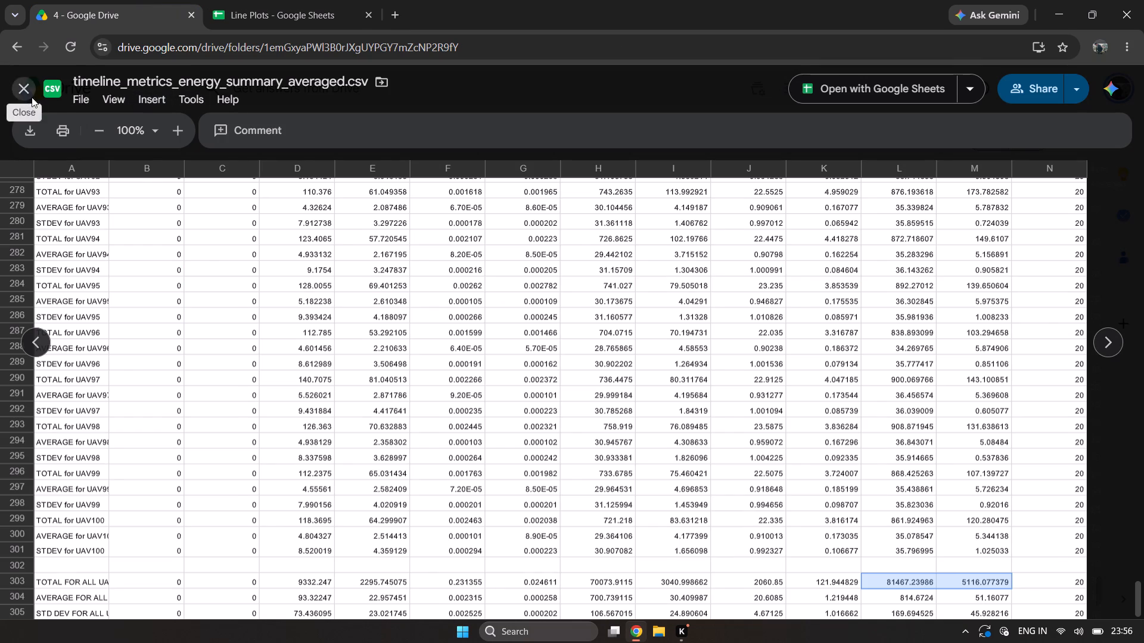
{"action": "double_click", "coordinate": [402, 514]}
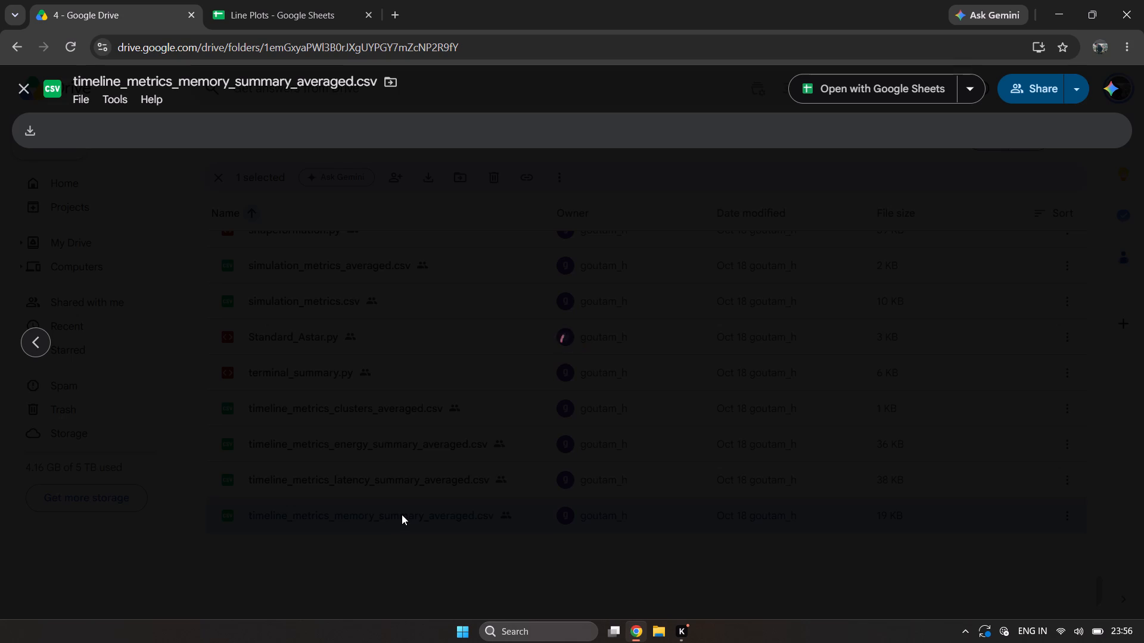
Copy the TOTAL FOR ALL values 16231915.15 and 1657854.544 into the memory operations cells of the Averaged Global A* size 4 row, starting at H26.
{"action": "scroll", "coordinate": [402, 514], "scroll_direction": "down", "scroll_amount": 20}
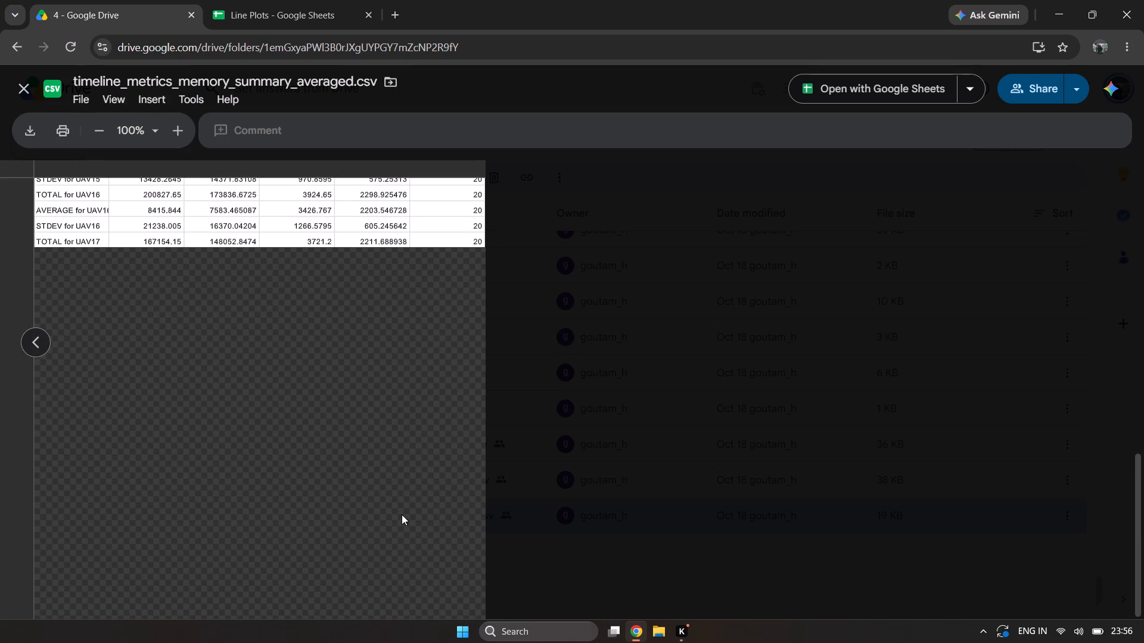
{"action": "scroll", "coordinate": [402, 514], "scroll_direction": "down", "scroll_amount": 9}
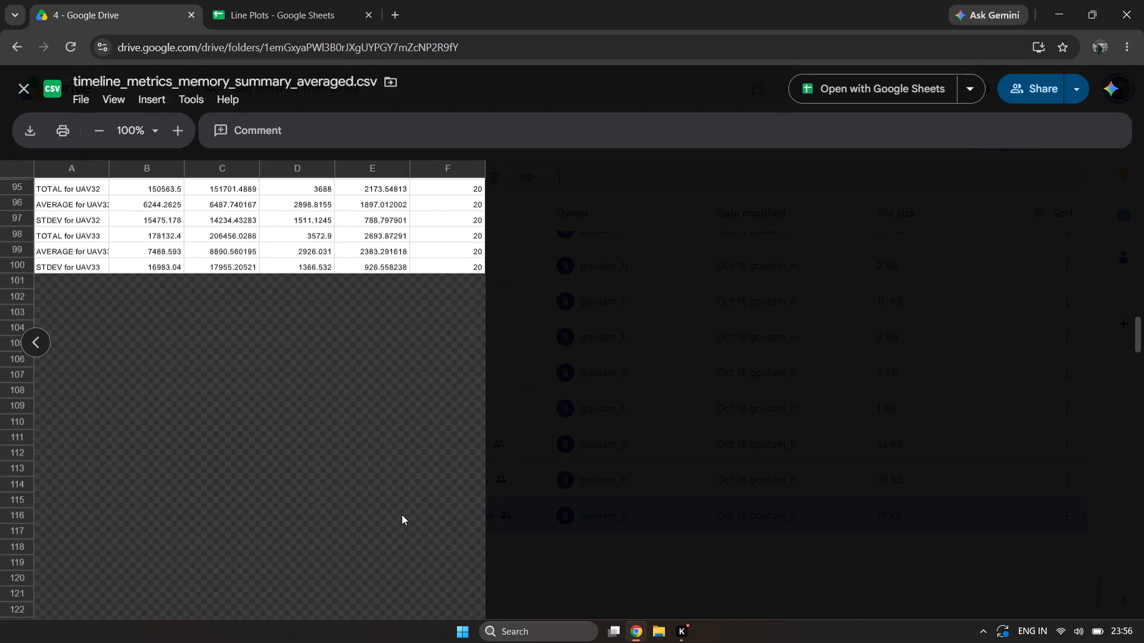
{"action": "scroll", "coordinate": [402, 514], "scroll_direction": "down", "scroll_amount": 14}
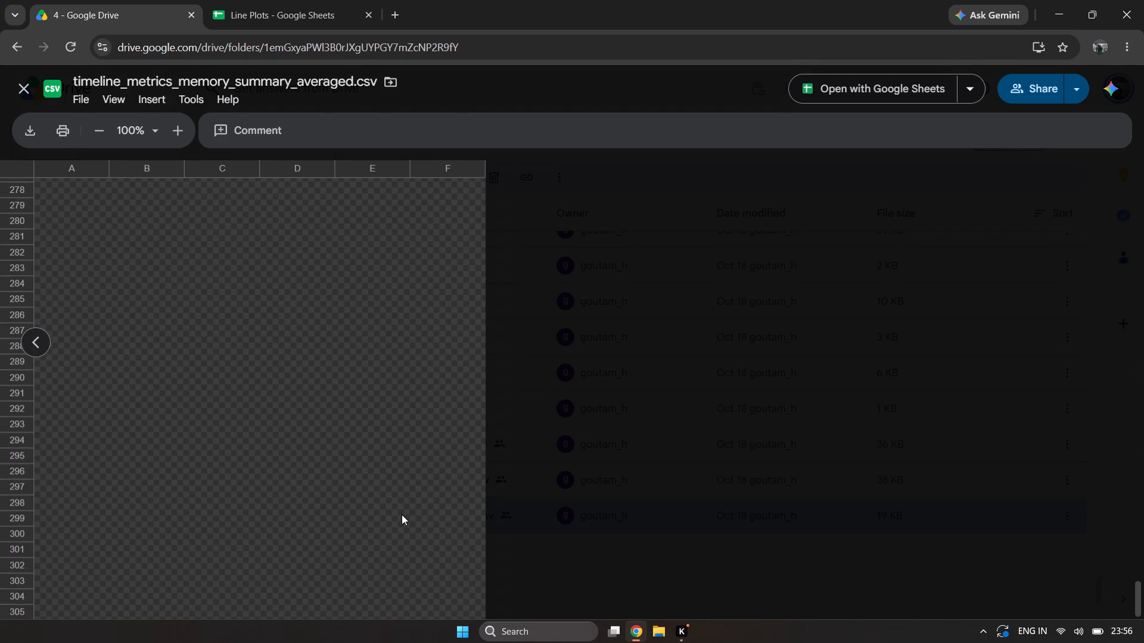
{"action": "scroll", "coordinate": [402, 514], "scroll_direction": "down", "scroll_amount": 4}
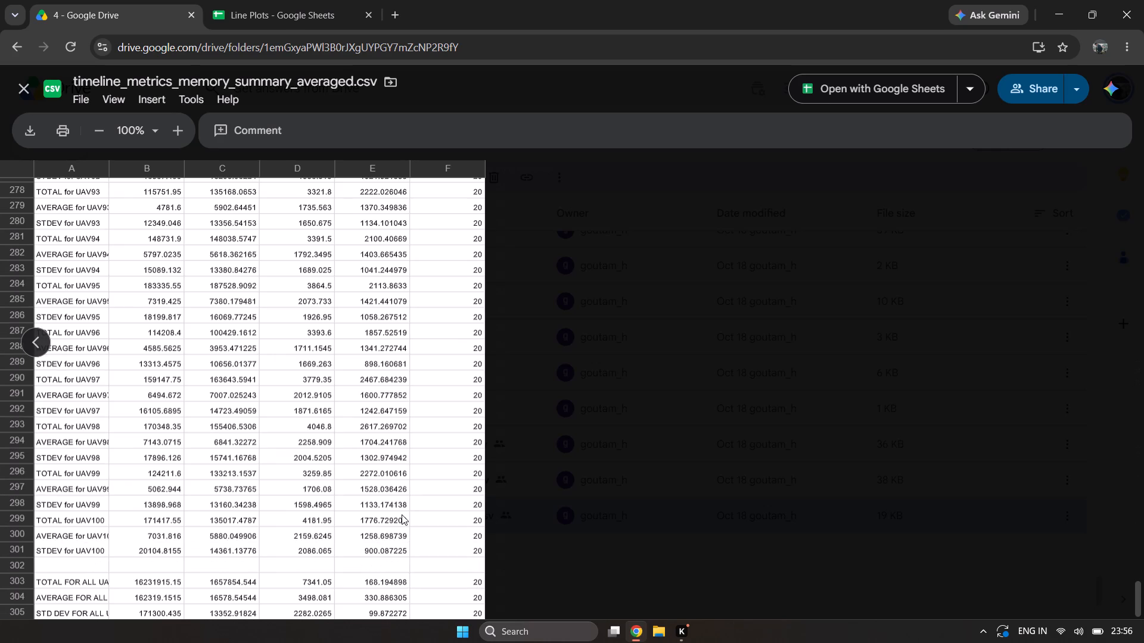
{"action": "scroll", "coordinate": [402, 514], "scroll_direction": "down", "scroll_amount": 2}
{"action": "left_click_drag", "start_coordinate": [160, 580], "coordinate": [235, 574]}
{"action": "key", "text": "ctrl+c"}
{"action": "left_click", "coordinate": [213, 1]}
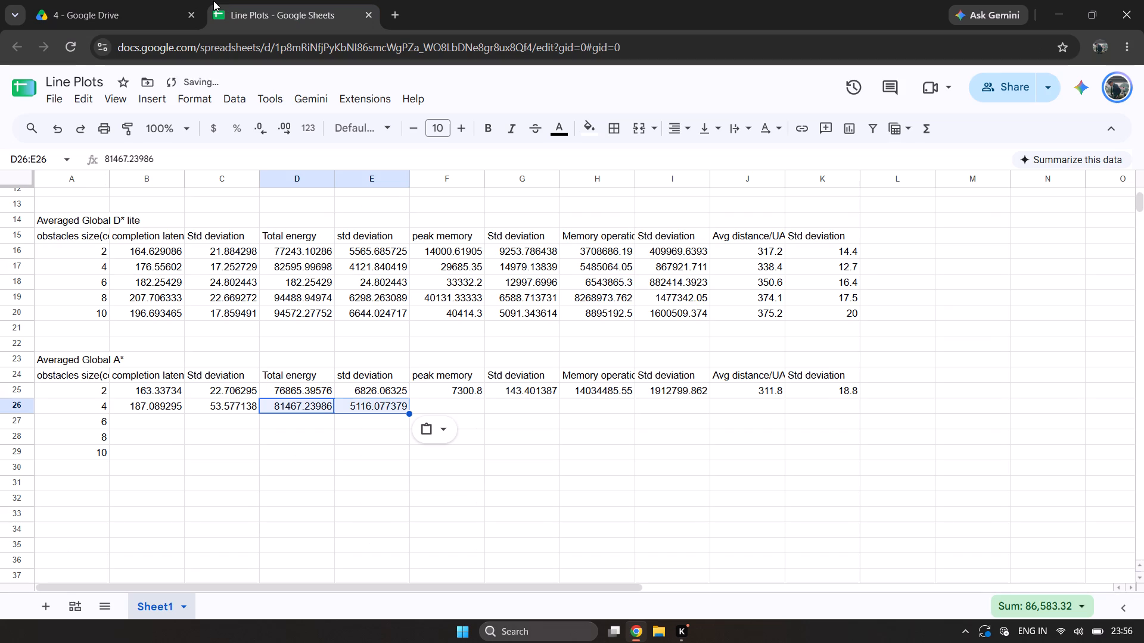
{"action": "left_click", "coordinate": [605, 405]}
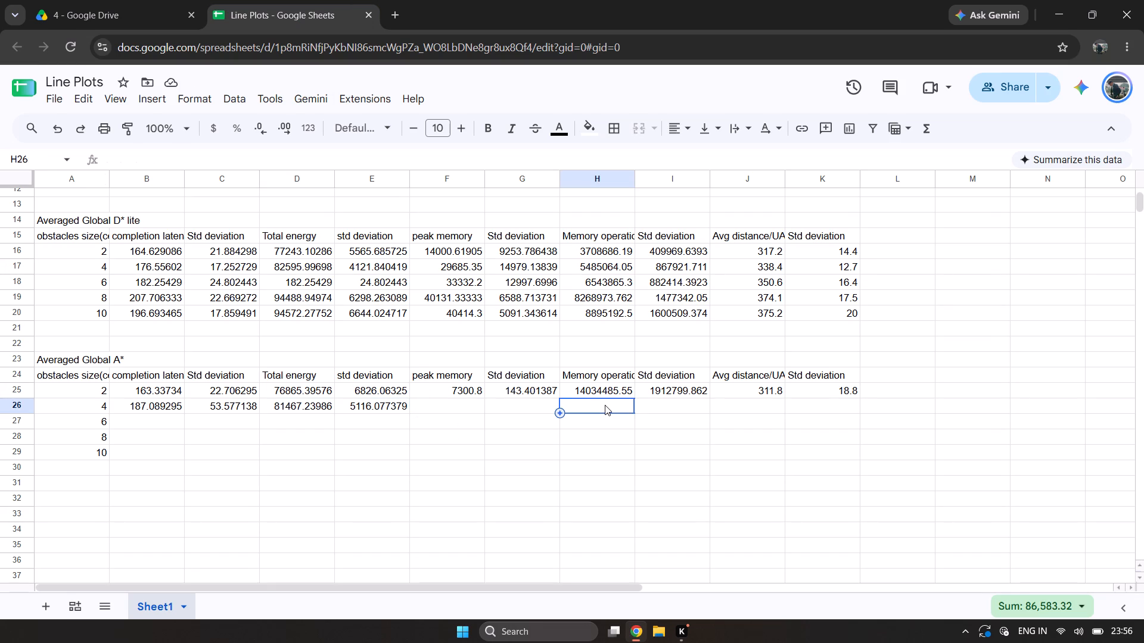
{"action": "key", "text": "ctrl+v"}
Copy 7341.05 and 168.194898 from the memory summary's TOTAL FOR ALL row into the size 4 peak memory cells, starting at F26.
{"action": "left_click", "coordinate": [145, 0]}
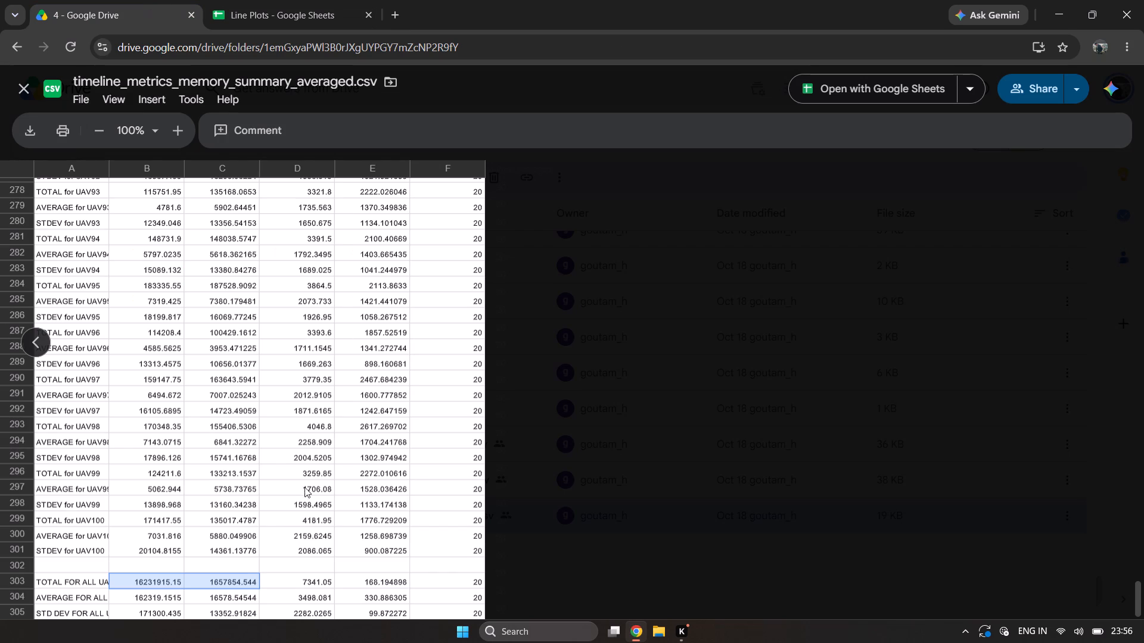
{"action": "left_click_drag", "start_coordinate": [307, 589], "coordinate": [357, 576]}
{"action": "left_click", "coordinate": [357, 576]}
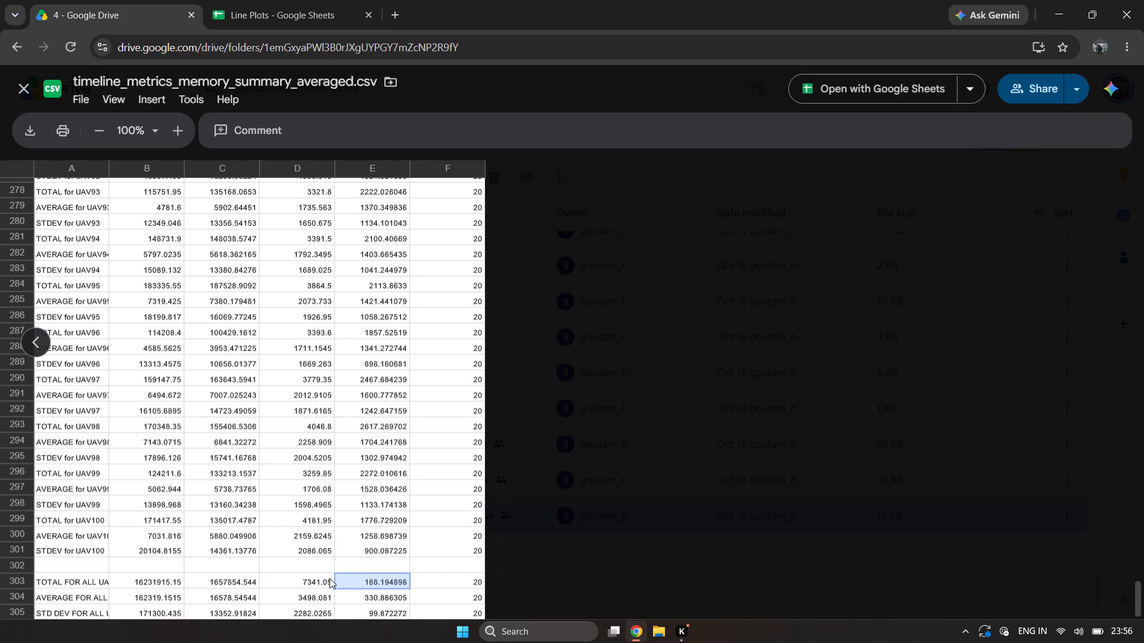
{"action": "left_click_drag", "start_coordinate": [315, 579], "coordinate": [404, 583]}
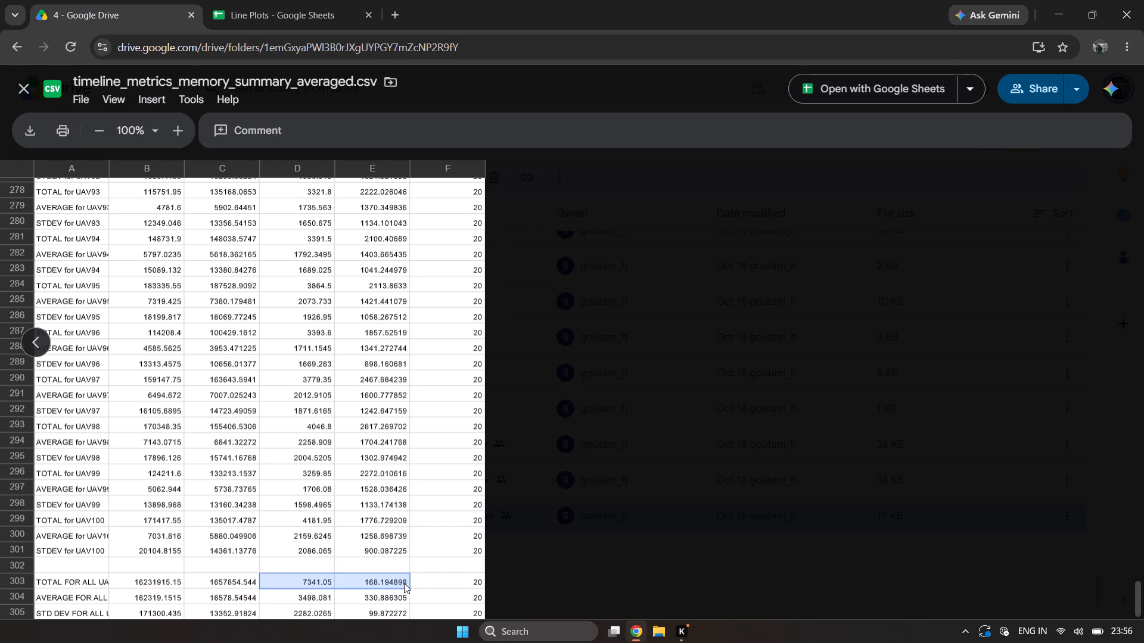
{"action": "key", "text": "ctrl+c"}
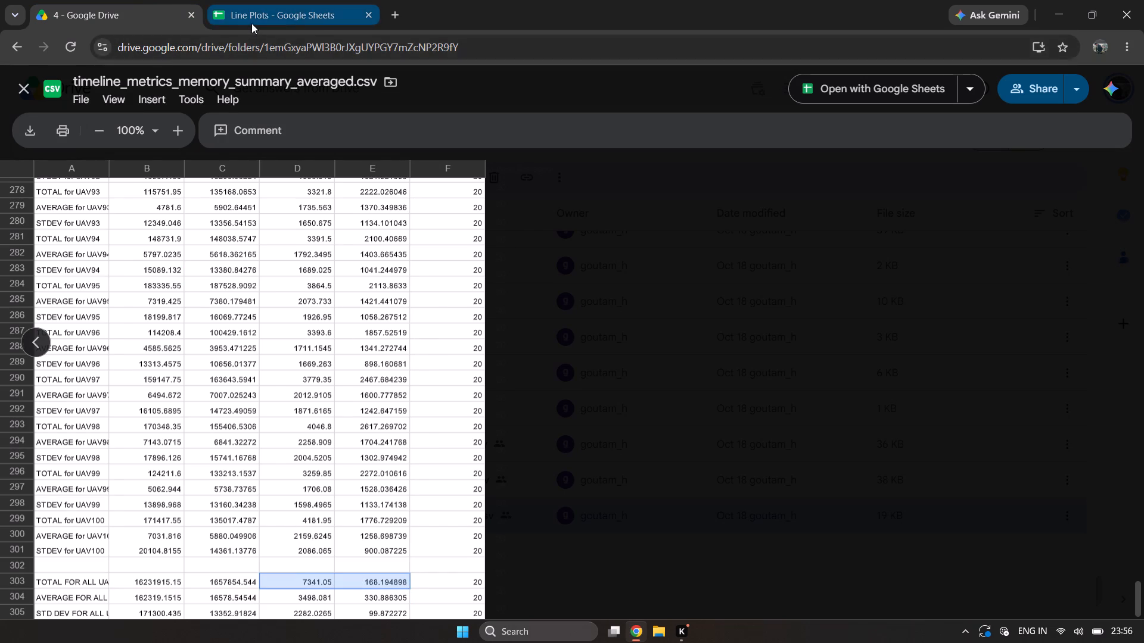
{"action": "left_click", "coordinate": [251, 23]}
{"action": "left_click", "coordinate": [464, 409]}
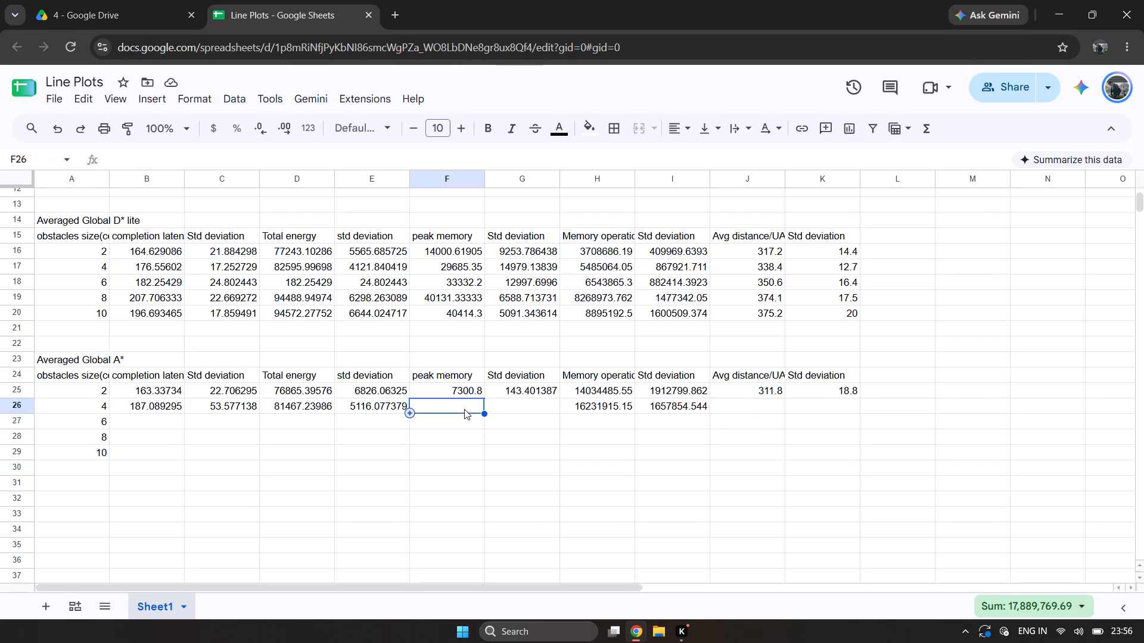
{"action": "key", "text": "ctrl+v"}
Return to Drive, close the memory summary and open simulation_metrics_averaged.csv from folder 4.
{"action": "left_click", "coordinate": [135, 0]}
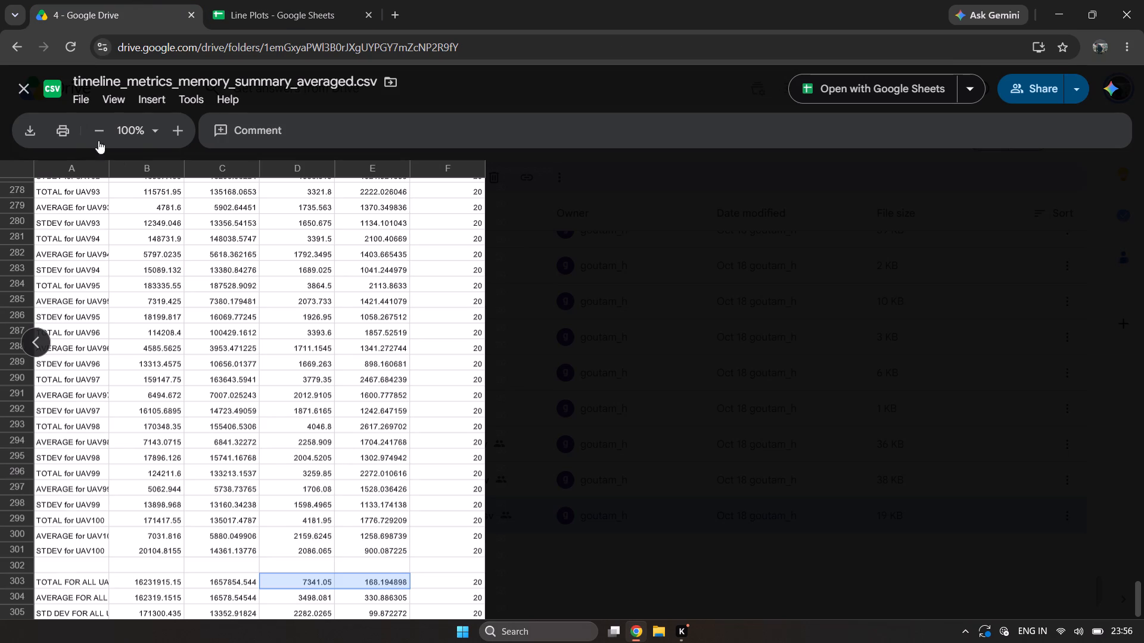
{"action": "left_click", "coordinate": [30, 88]}
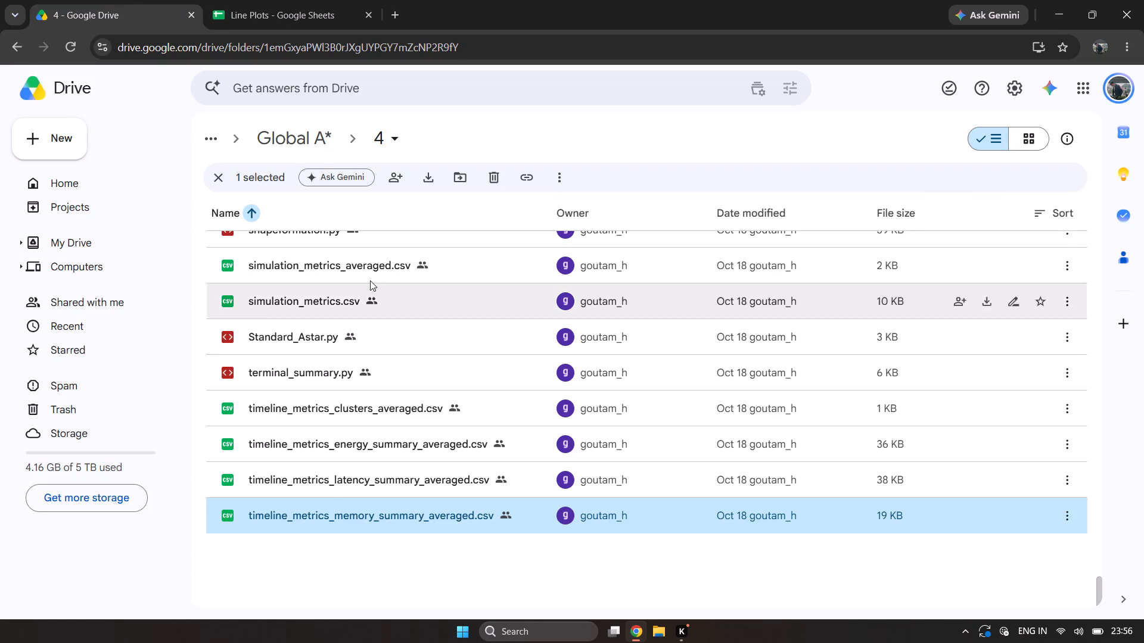
{"action": "double_click", "coordinate": [373, 254]}
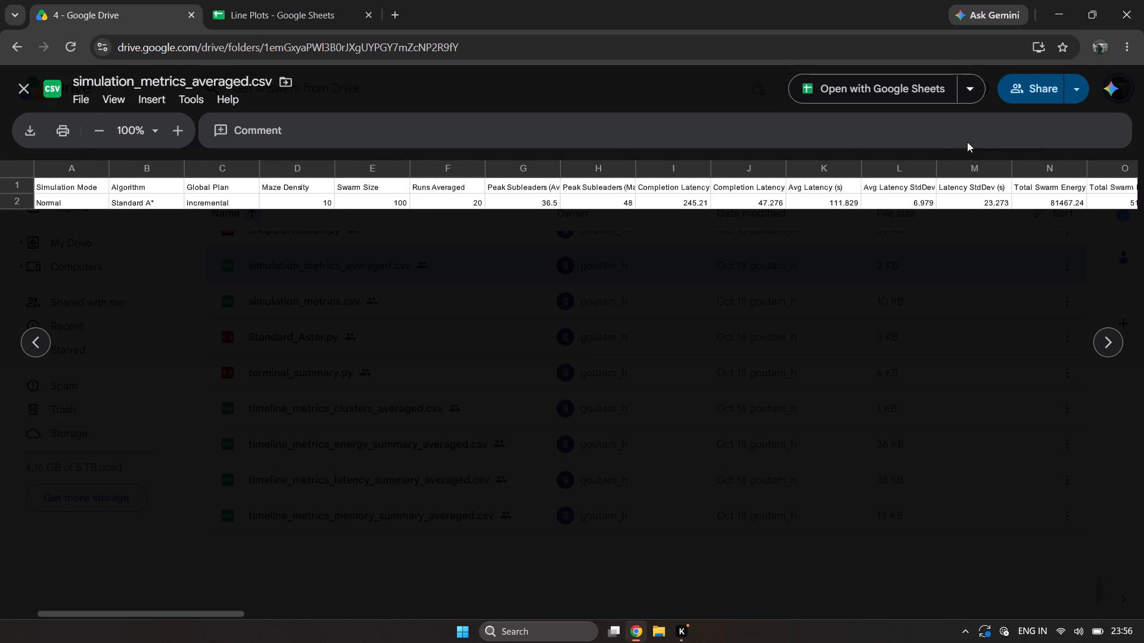
Copy the Avg Distance/UAV values 329 and 14.3 into the Averaged Global A* size 4 row of Line Plots, starting at J26.
{"action": "scroll", "coordinate": [978, 207], "scroll_direction": "left", "scroll_amount": 6}
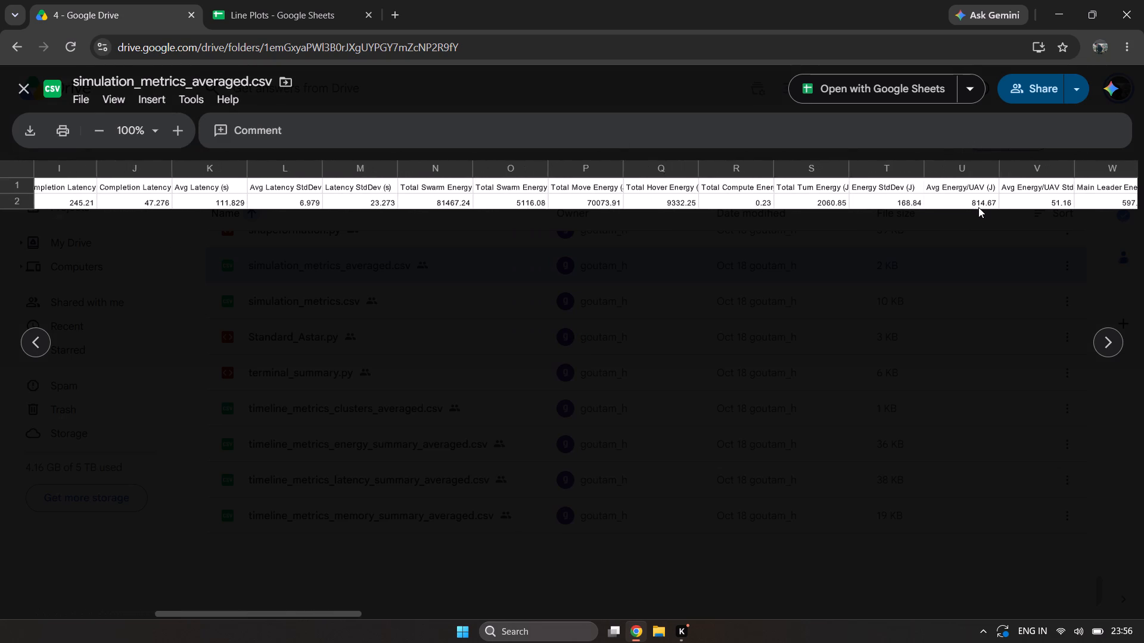
{"action": "scroll", "coordinate": [978, 207], "scroll_direction": "left", "scroll_amount": 7}
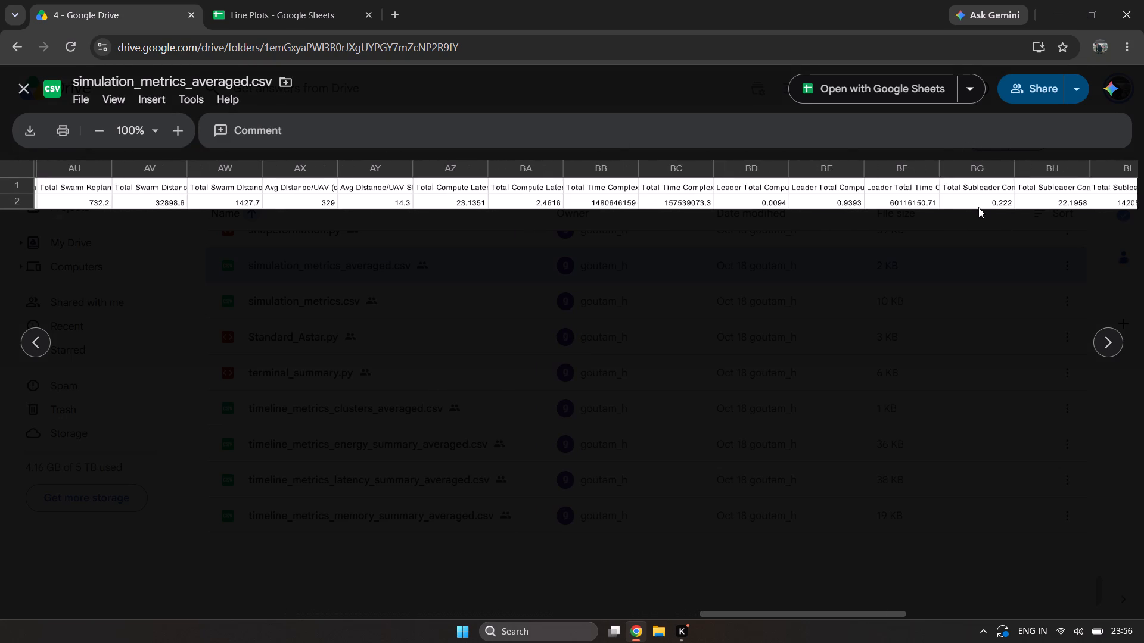
{"action": "scroll", "coordinate": [978, 207], "scroll_direction": "left", "scroll_amount": 1}
{"action": "scroll", "coordinate": [978, 207], "scroll_direction": "right", "scroll_amount": 3}
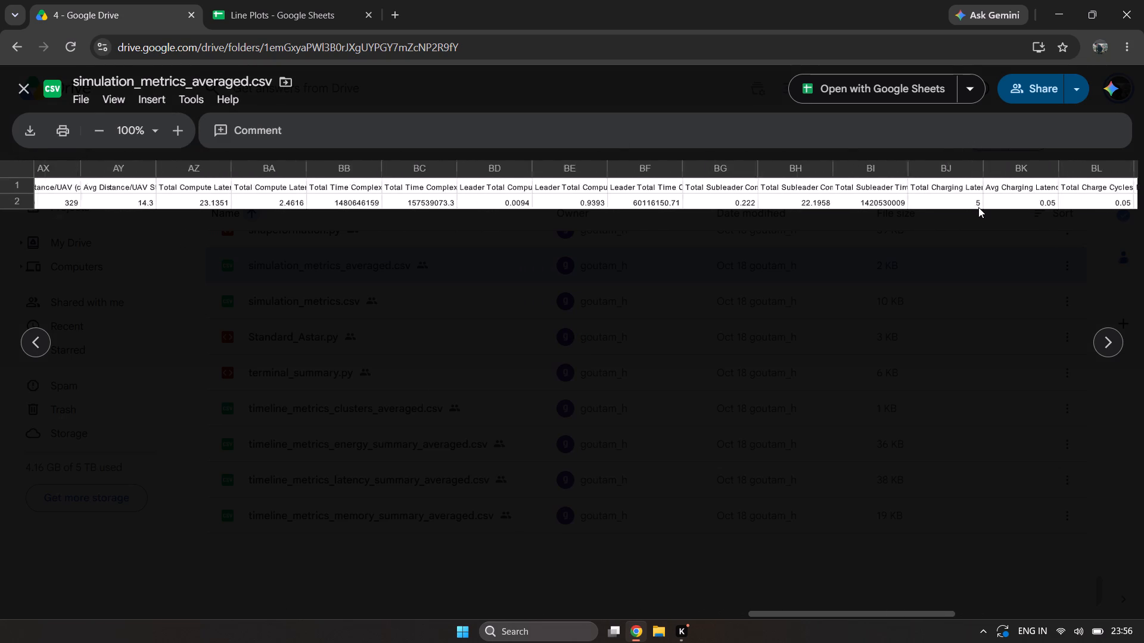
{"action": "scroll", "coordinate": [978, 207], "scroll_direction": "right", "scroll_amount": 5}
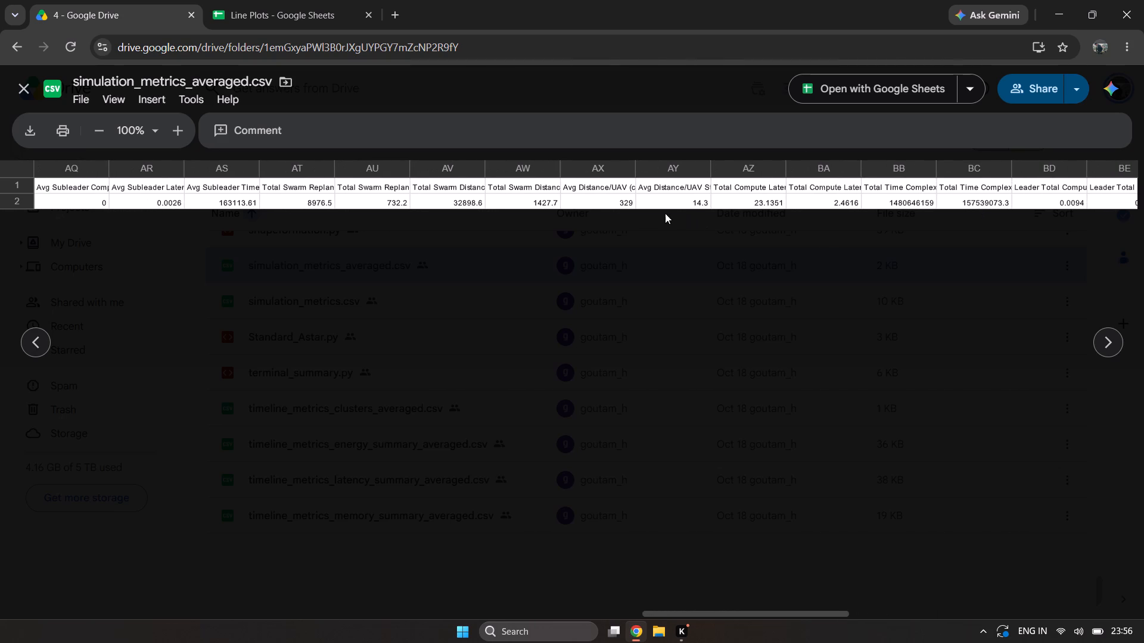
{"action": "left_click_drag", "start_coordinate": [621, 194], "coordinate": [652, 202]}
{"action": "left_click", "coordinate": [652, 202]}
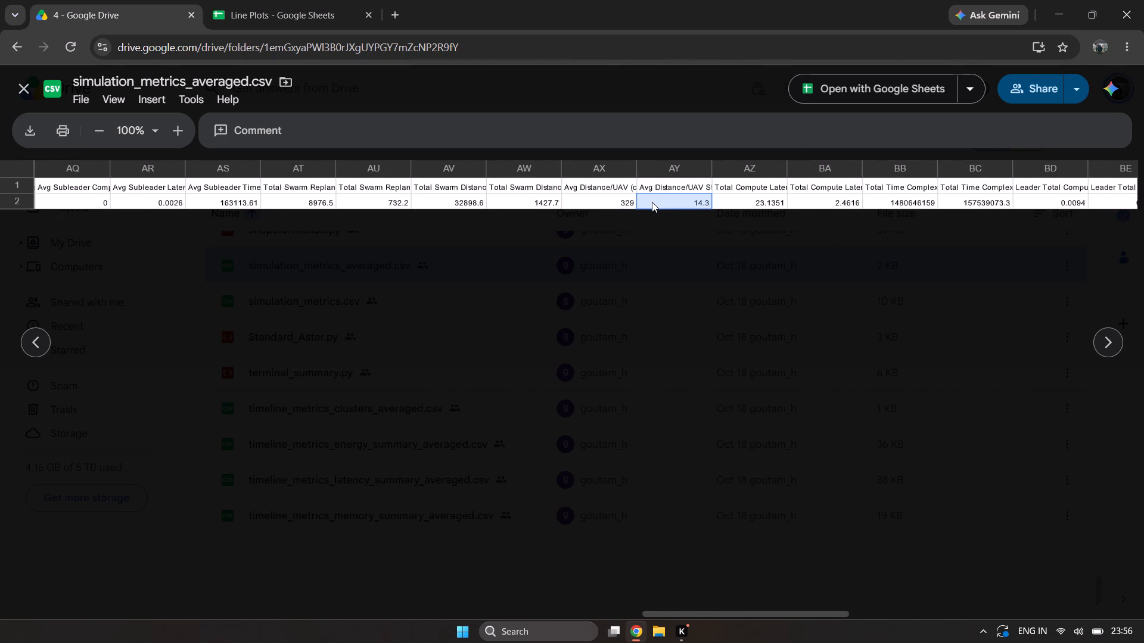
{"action": "left_click_drag", "start_coordinate": [613, 200], "coordinate": [651, 199]}
{"action": "key", "text": "ctrl+c"}
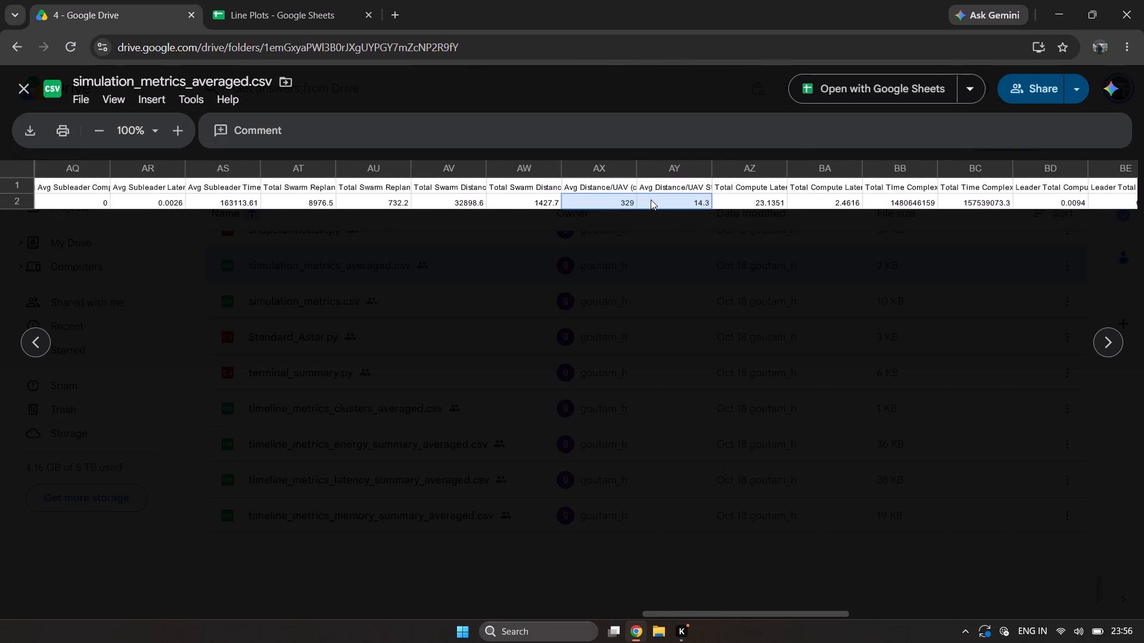
{"action": "left_click", "coordinate": [335, 6]}
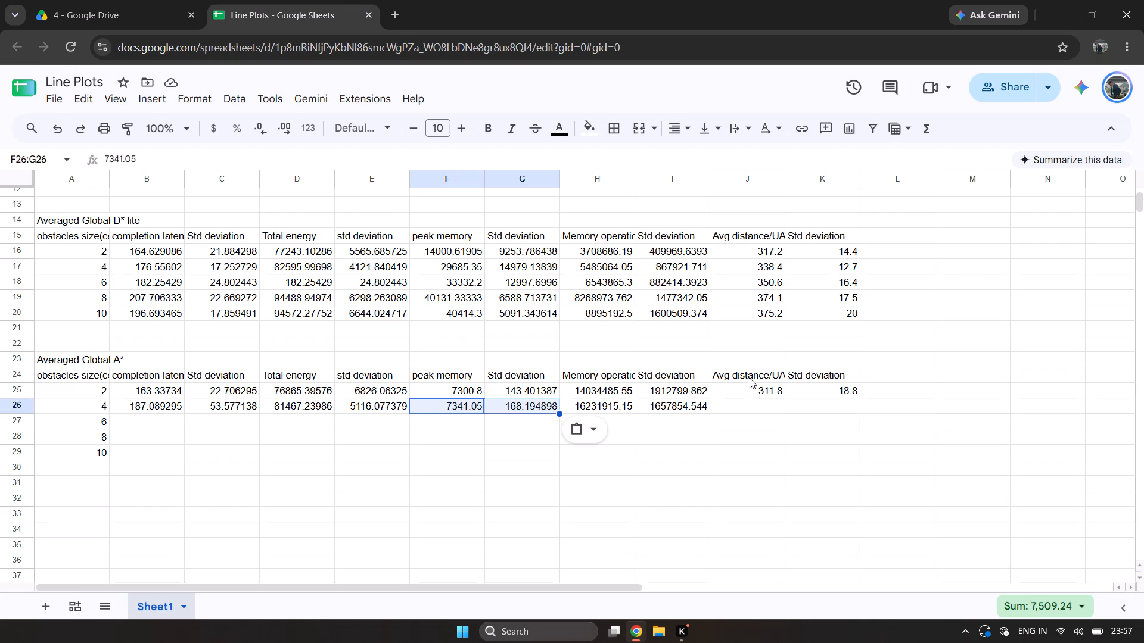
{"action": "left_click", "coordinate": [761, 410]}
{"action": "key", "text": "ctrl+v"}
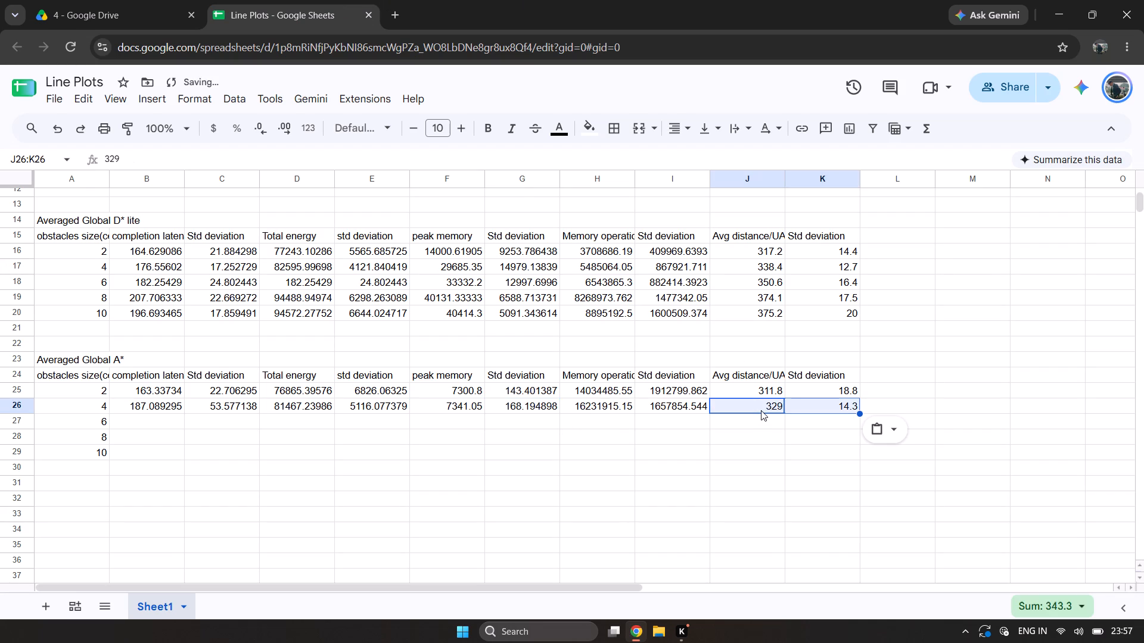
Return to Drive, close the averaged metrics file and open timeline_metrics_latency_summary_averaged.csv from Global A* folder 6.
{"action": "left_click_drag", "start_coordinate": [65, 0], "coordinate": [42, 93]}
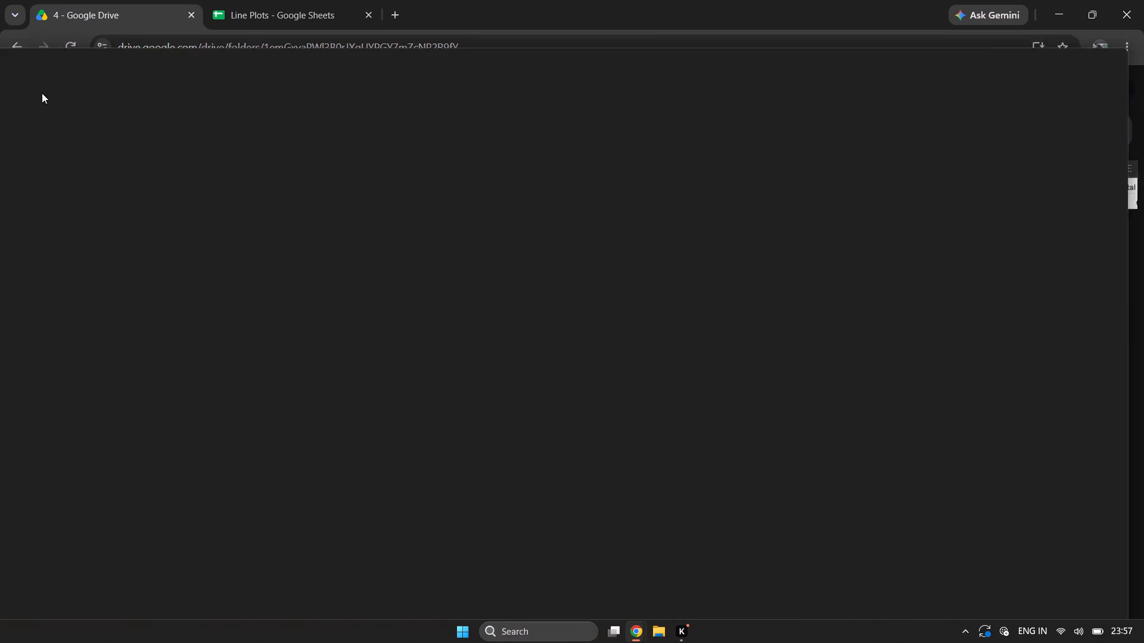
{"action": "left_click_drag", "start_coordinate": [42, 93], "coordinate": [73, 22]}
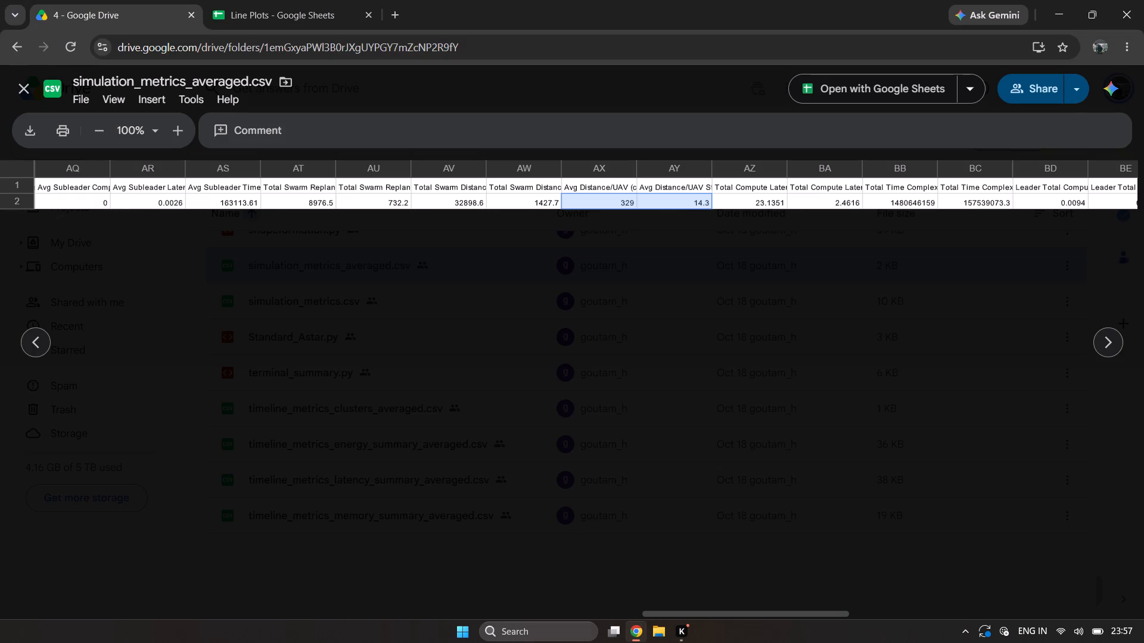
{"action": "left_click", "coordinate": [25, 89]}
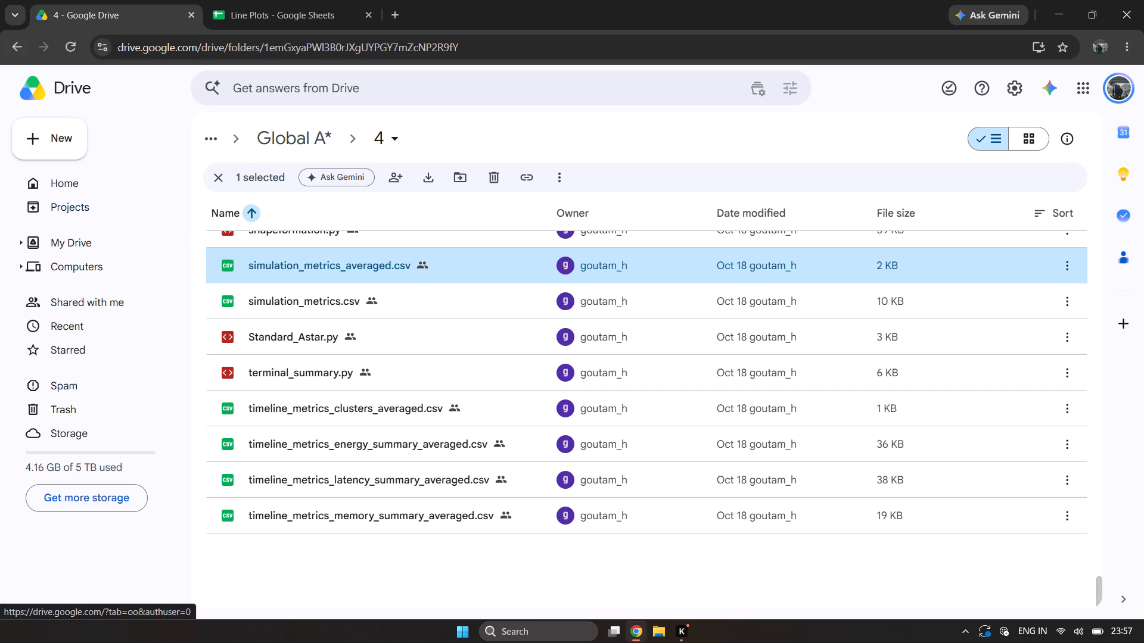
{"action": "left_click", "coordinate": [12, 41]}
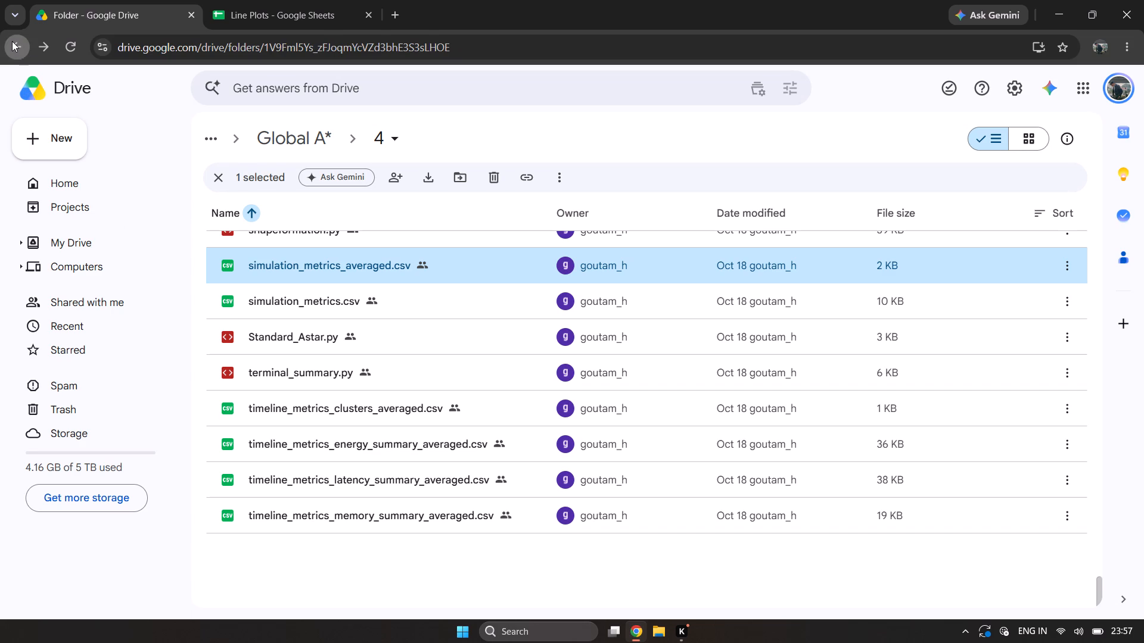
{"action": "double_click", "coordinate": [264, 279]}
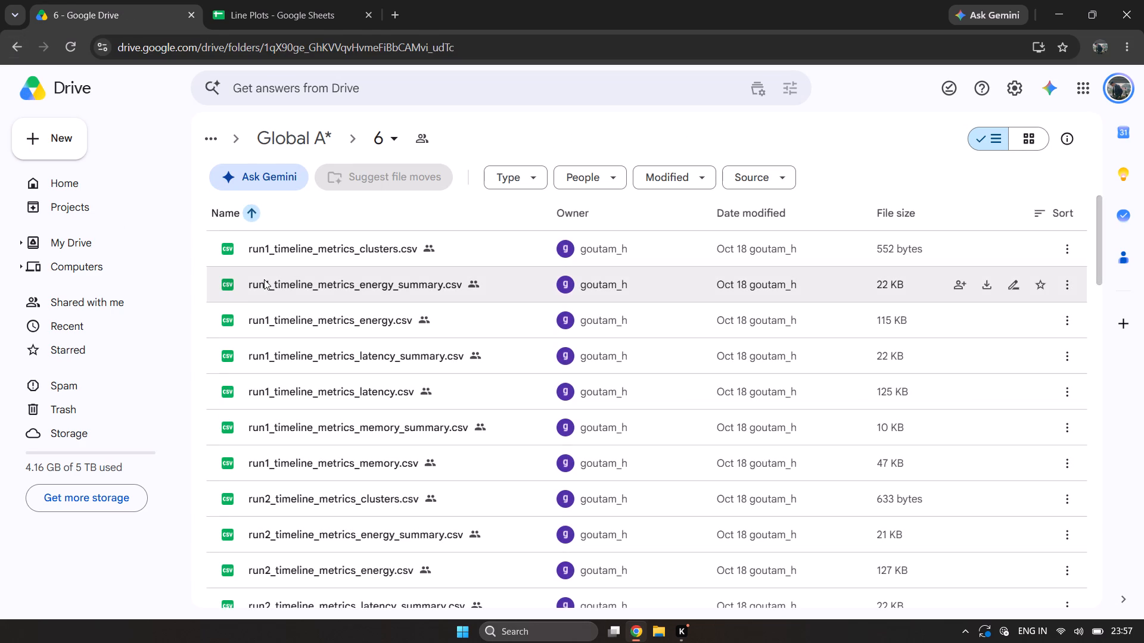
{"action": "scroll", "coordinate": [264, 279], "scroll_direction": "down", "scroll_amount": 8}
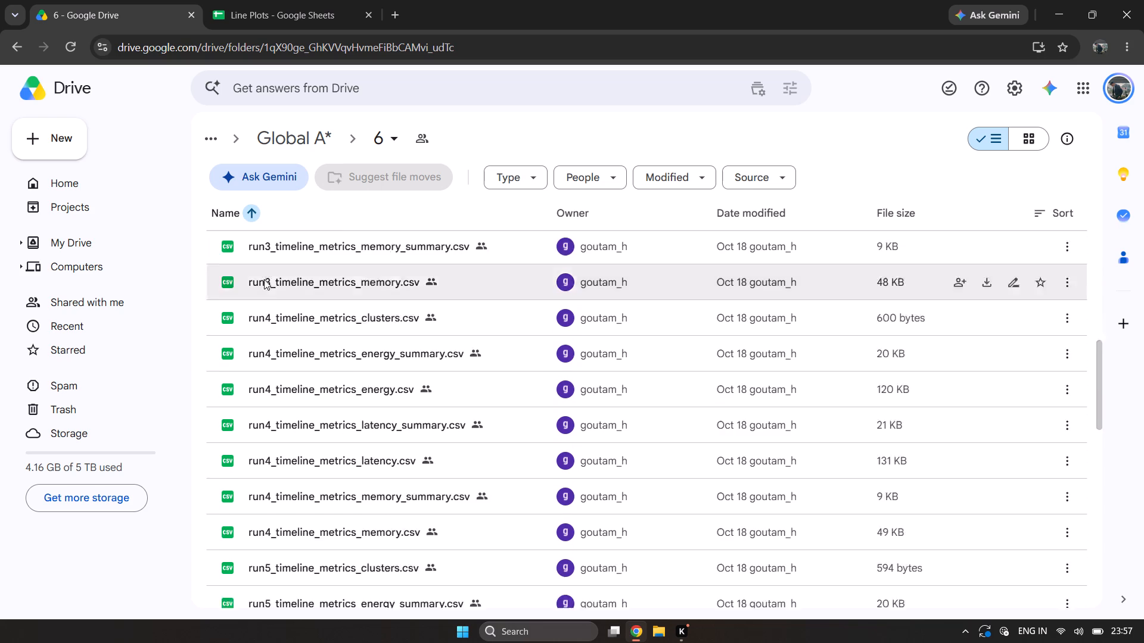
{"action": "scroll", "coordinate": [264, 279], "scroll_direction": "down", "scroll_amount": 16}
{"action": "scroll", "coordinate": [264, 279], "scroll_direction": "down", "scroll_amount": 14}
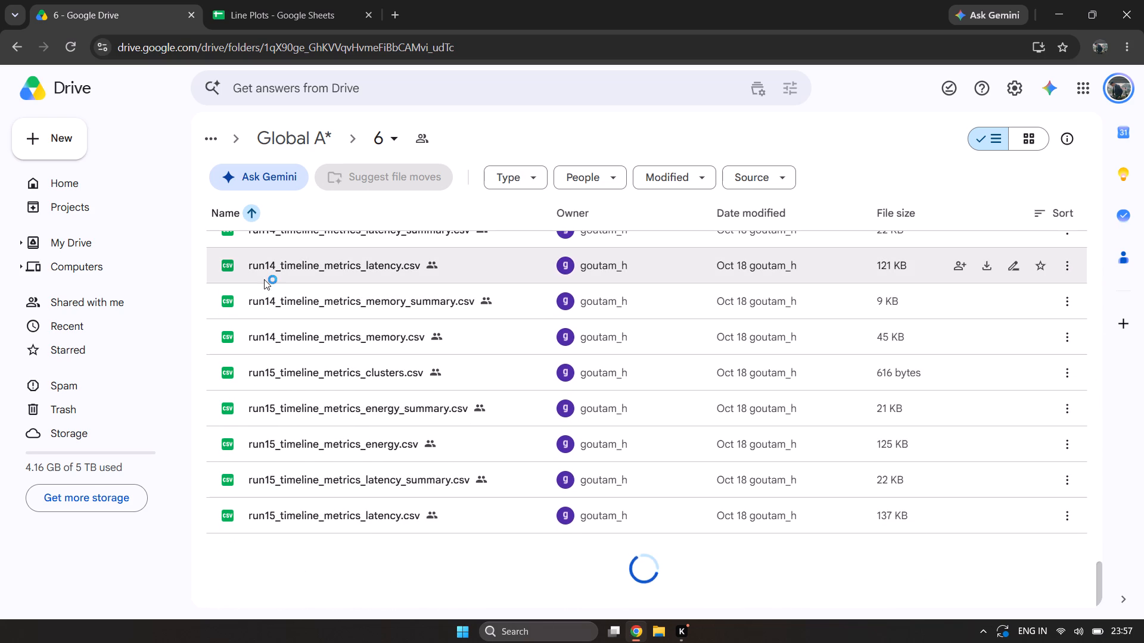
{"action": "scroll", "coordinate": [381, 411], "scroll_direction": "down", "scroll_amount": 16}
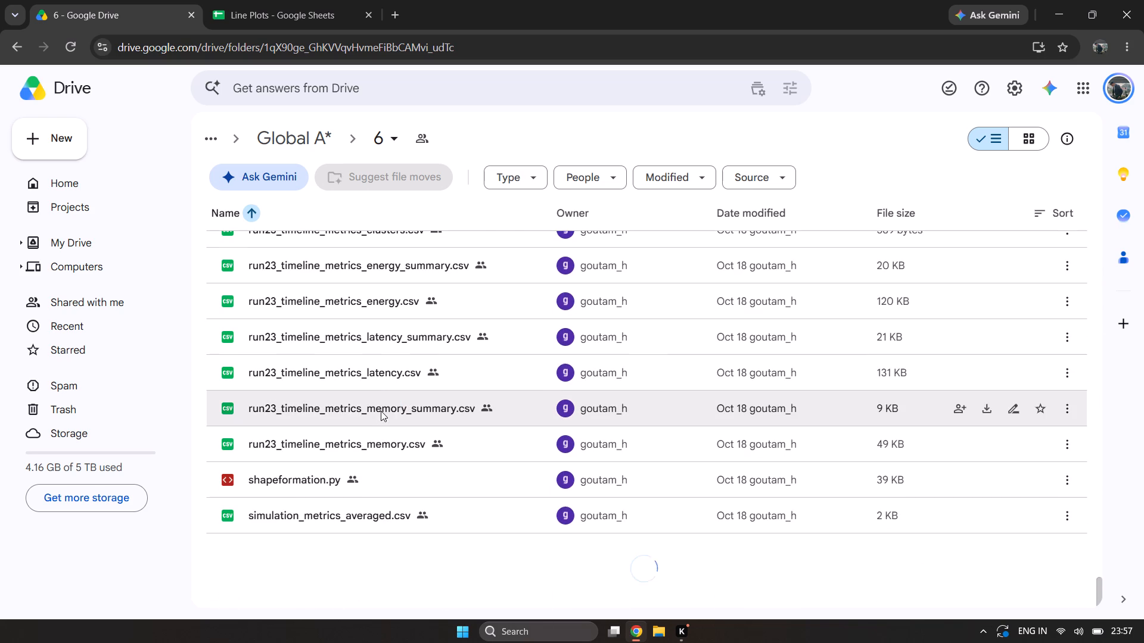
{"action": "scroll", "coordinate": [393, 441], "scroll_direction": "down", "scroll_amount": 10}
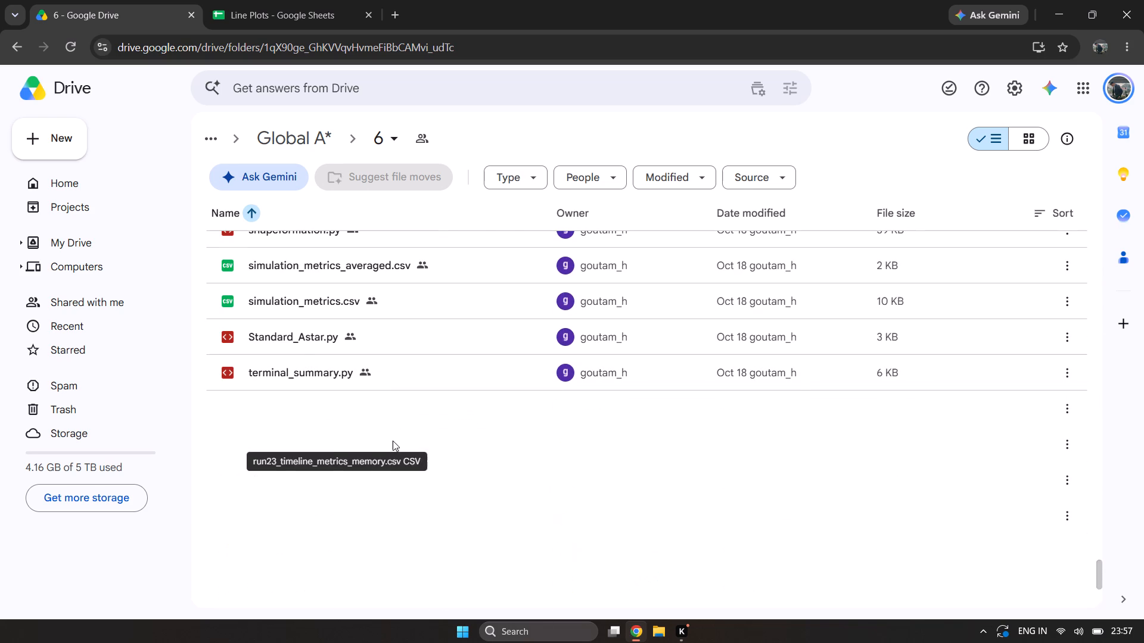
{"action": "double_click", "coordinate": [371, 490]}
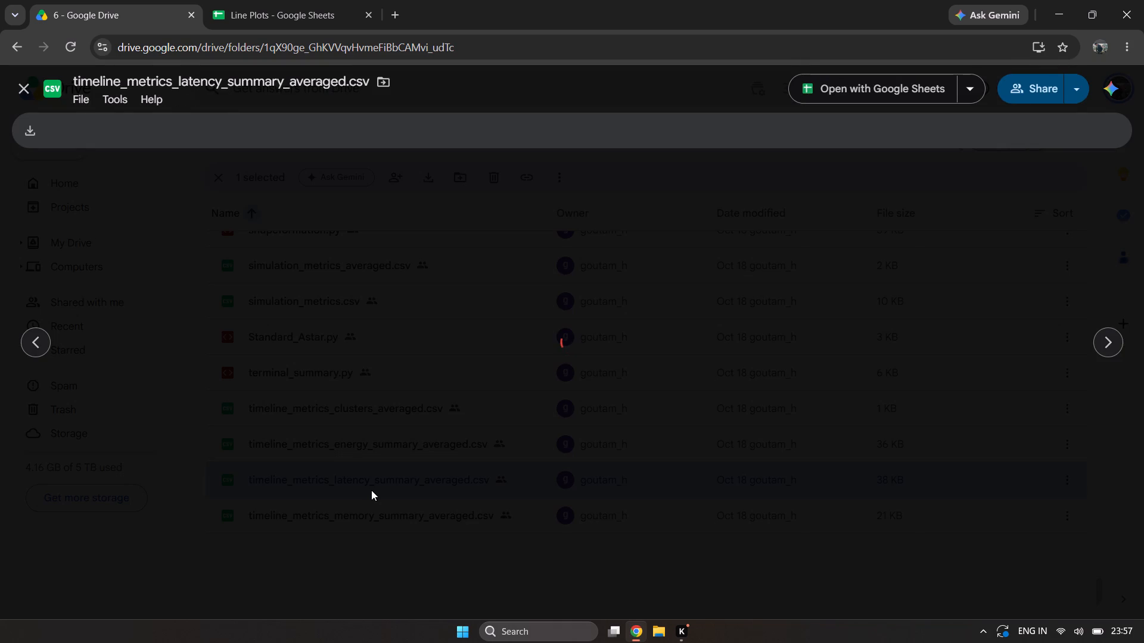
Copy the Max Individual Latency values 179.714786 and 24.305557 into the Averaged Global A* size 6 row of Line Plots, starting at B27.
{"action": "scroll", "coordinate": [371, 490], "scroll_direction": "down", "scroll_amount": 13}
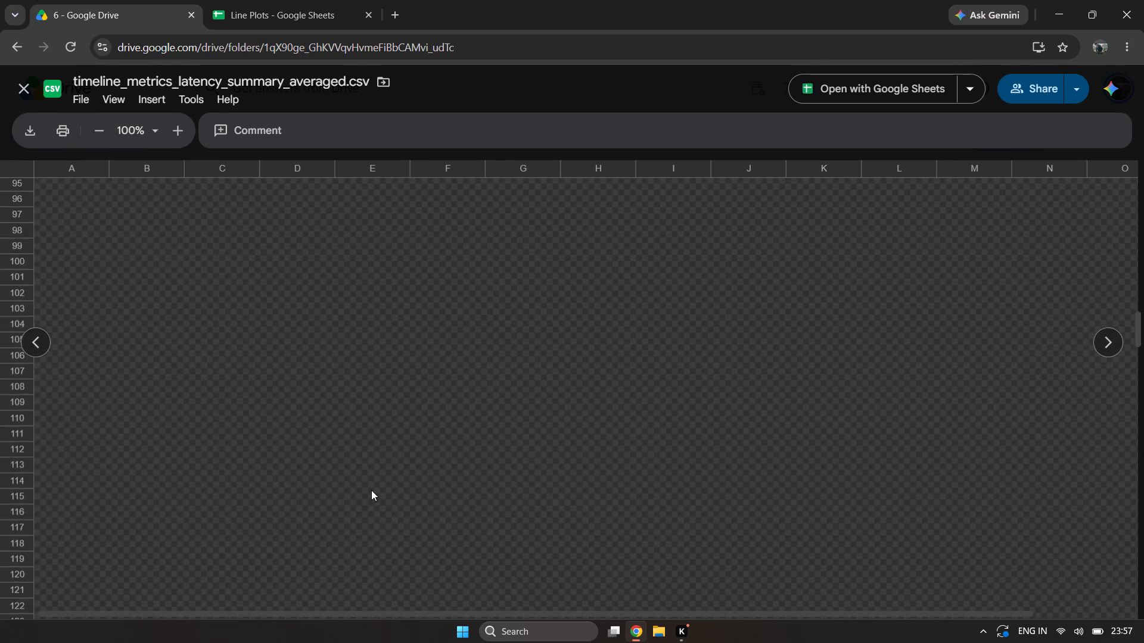
{"action": "scroll", "coordinate": [371, 490], "scroll_direction": "down", "scroll_amount": 13}
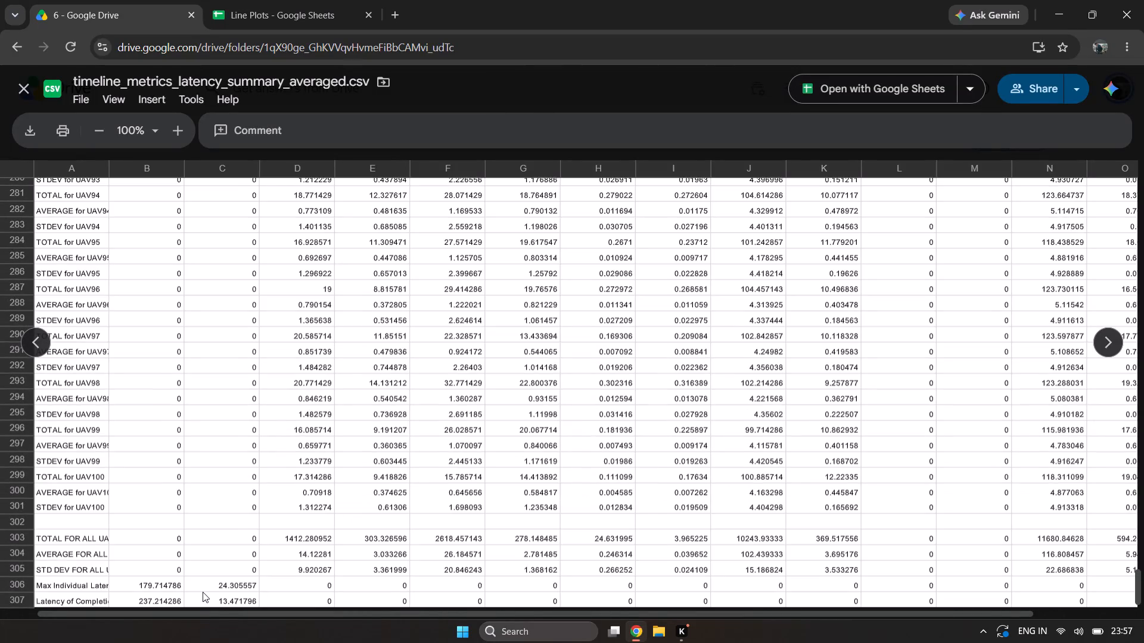
{"action": "left_click_drag", "start_coordinate": [159, 582], "coordinate": [225, 583]}
{"action": "key", "text": "ctrl+c"}
{"action": "left_click", "coordinate": [251, 1]}
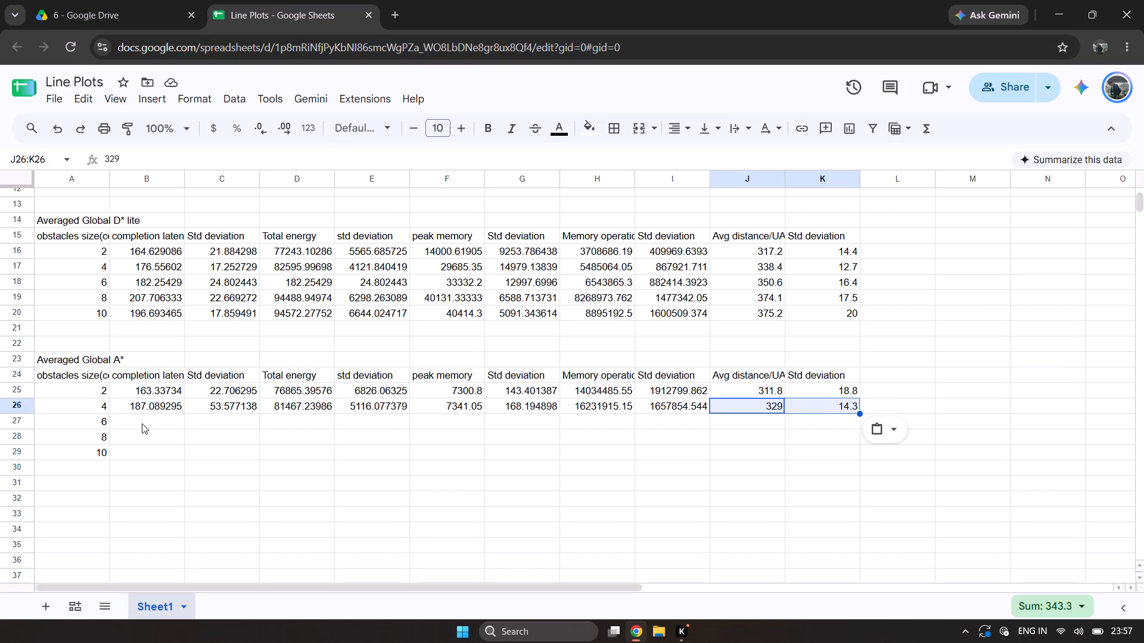
{"action": "left_click", "coordinate": [150, 419]}
{"action": "key", "text": "ctrl+v"}
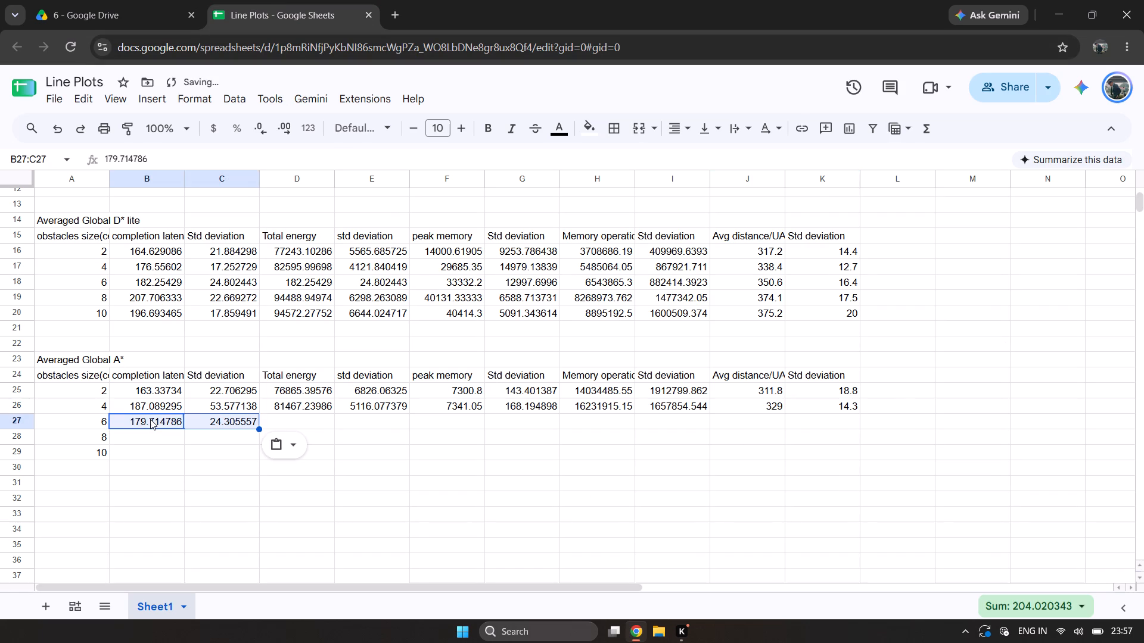
Copy the TOTAL FOR ALL total energy values 85042.56631 and 4390.223779 from folder 6's timeline_metrics_energy_summary_averaged.csv into the size 6 row, starting at D27.
{"action": "left_click", "coordinate": [126, 1]}
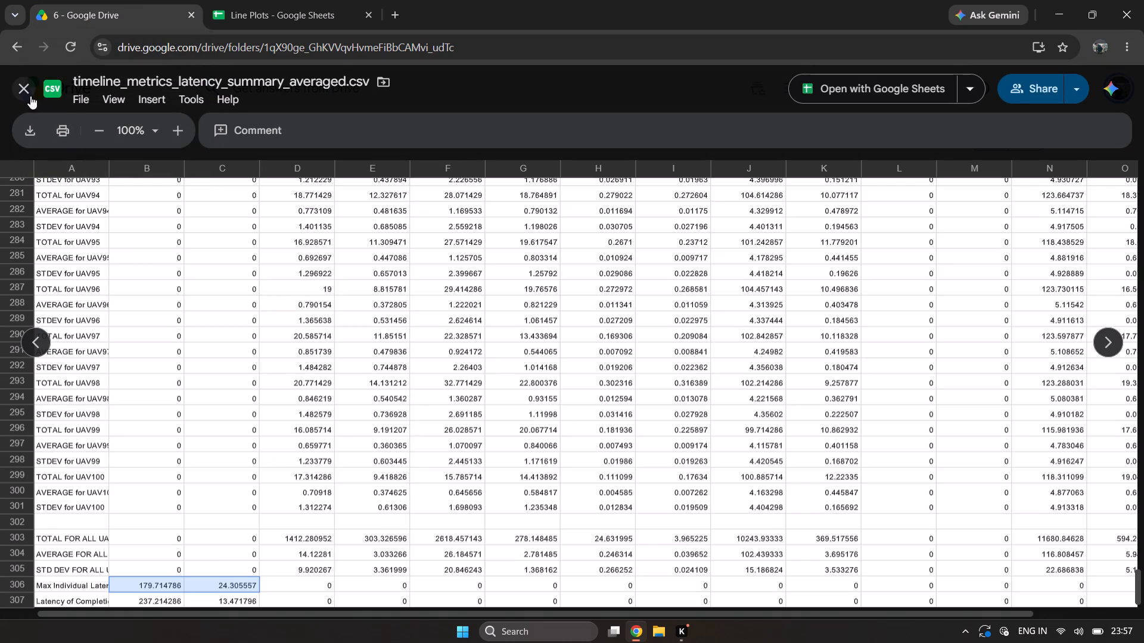
{"action": "left_click", "coordinate": [30, 96]}
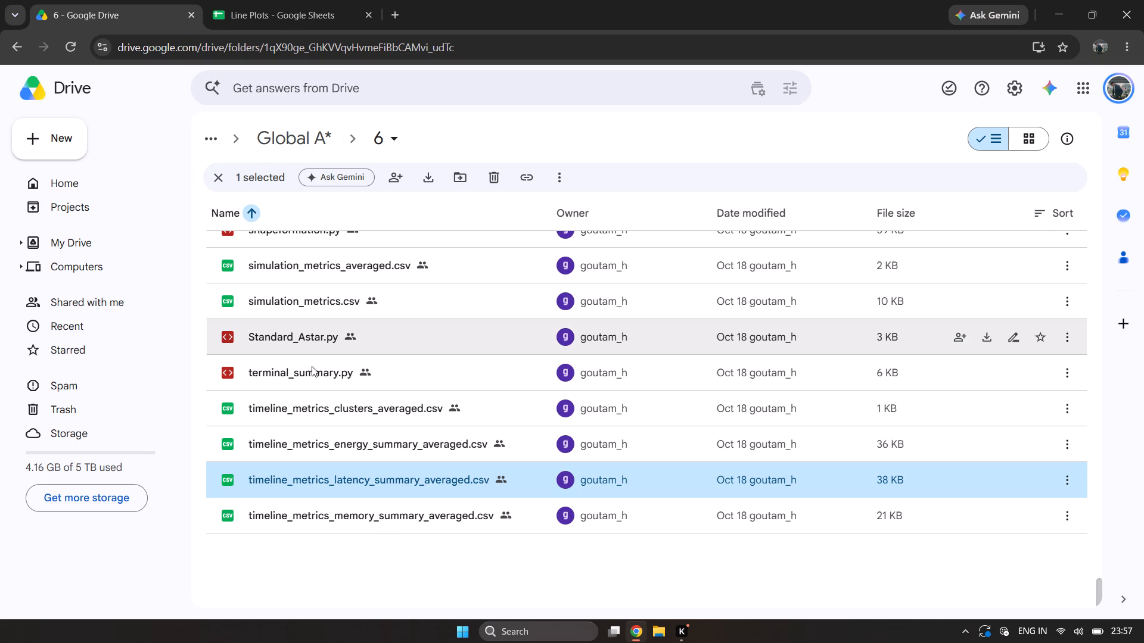
{"action": "double_click", "coordinate": [374, 451]}
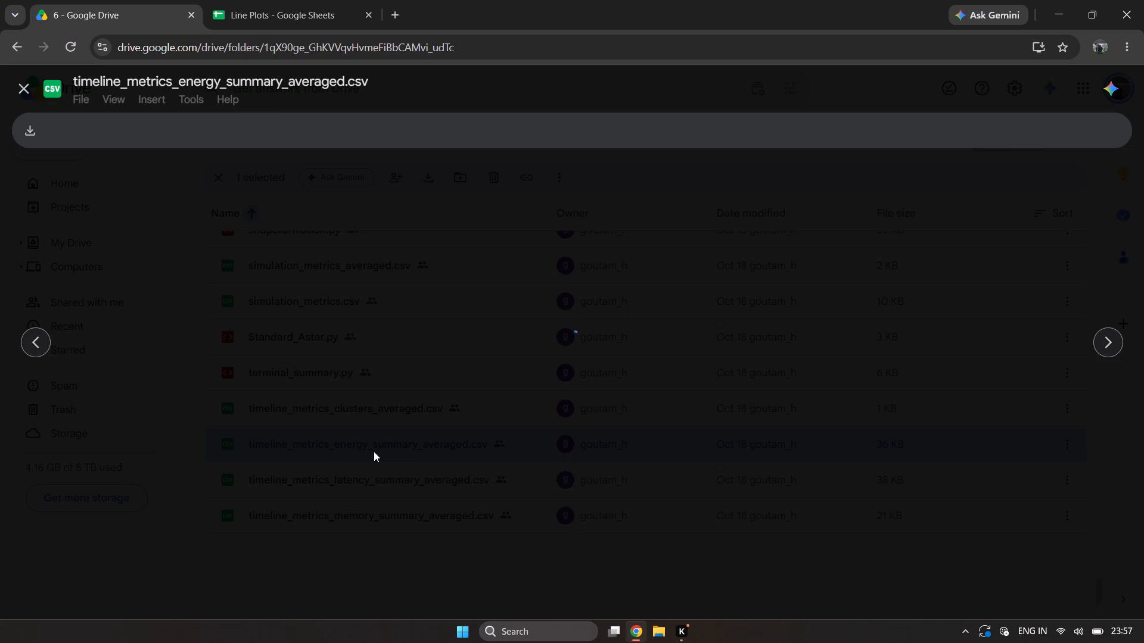
{"action": "scroll", "coordinate": [374, 451], "scroll_direction": "down", "scroll_amount": 4}
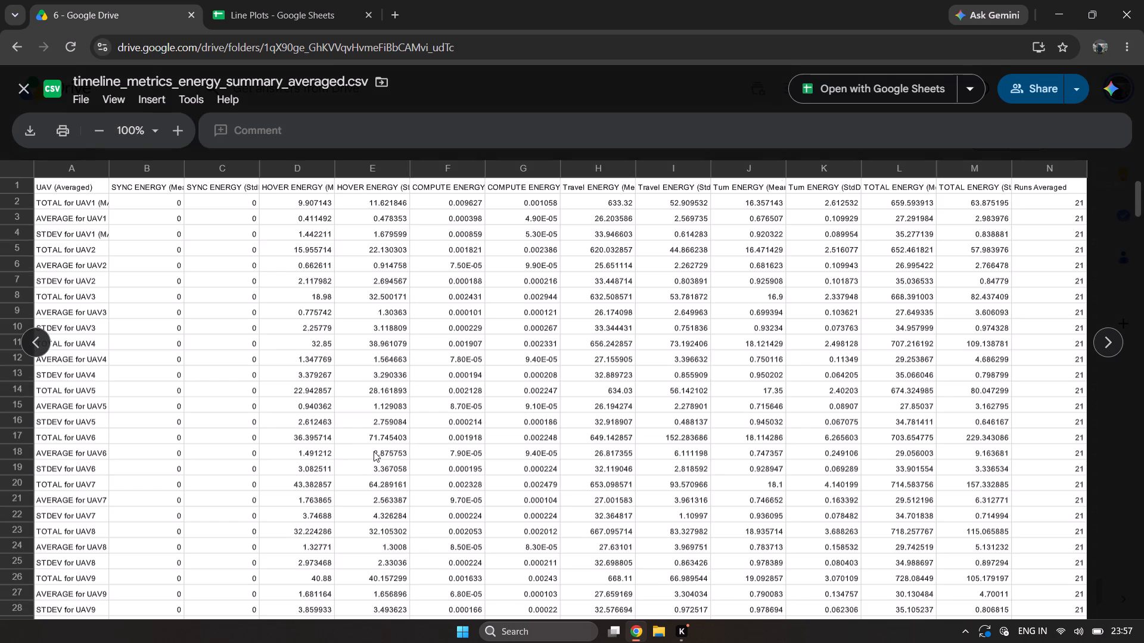
{"action": "scroll", "coordinate": [374, 451], "scroll_direction": "down", "scroll_amount": 19}
{"action": "scroll", "coordinate": [374, 451], "scroll_direction": "down", "scroll_amount": 7}
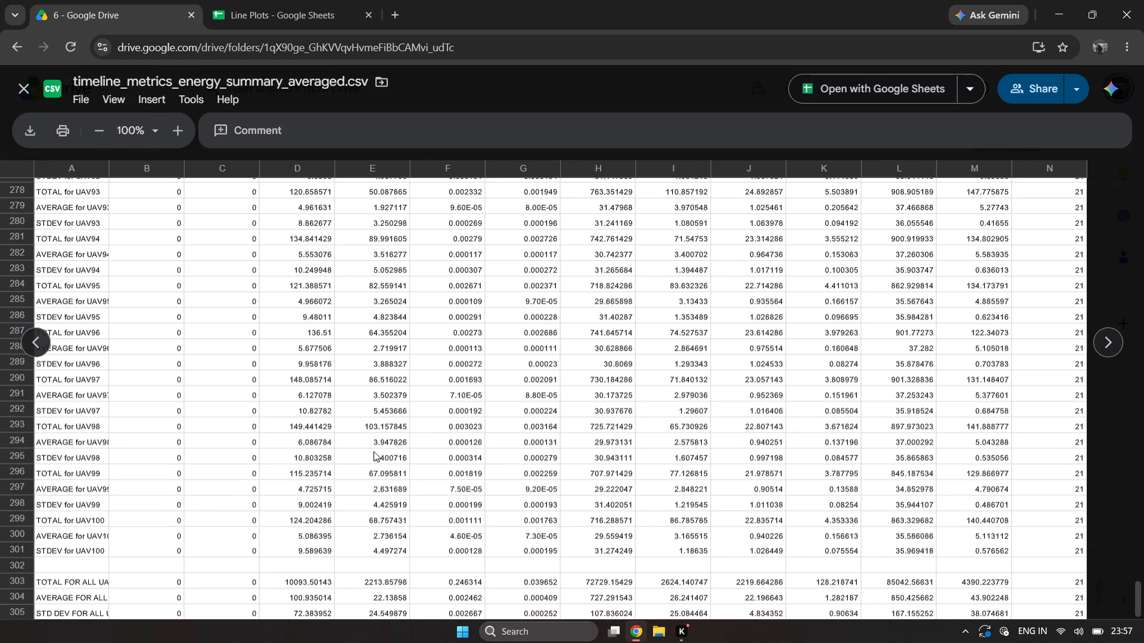
{"action": "scroll", "coordinate": [692, 580], "scroll_direction": "right", "scroll_amount": 1}
{"action": "left_click_drag", "start_coordinate": [916, 585], "coordinate": [960, 586]}
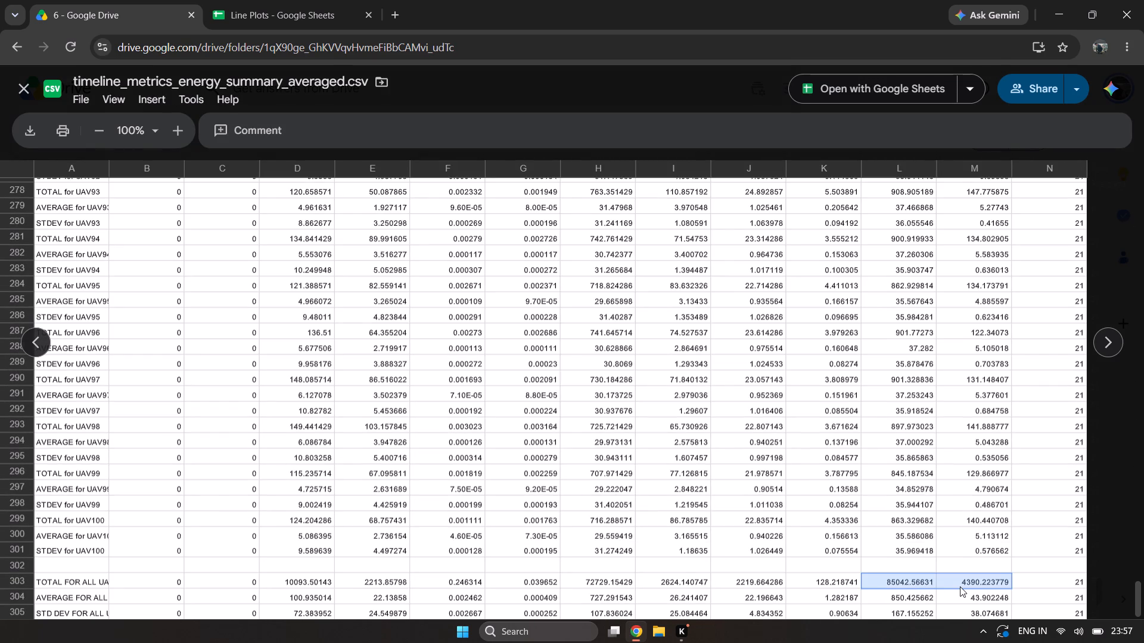
{"action": "key", "text": "ctrl+c"}
{"action": "left_click", "coordinate": [338, 1]}
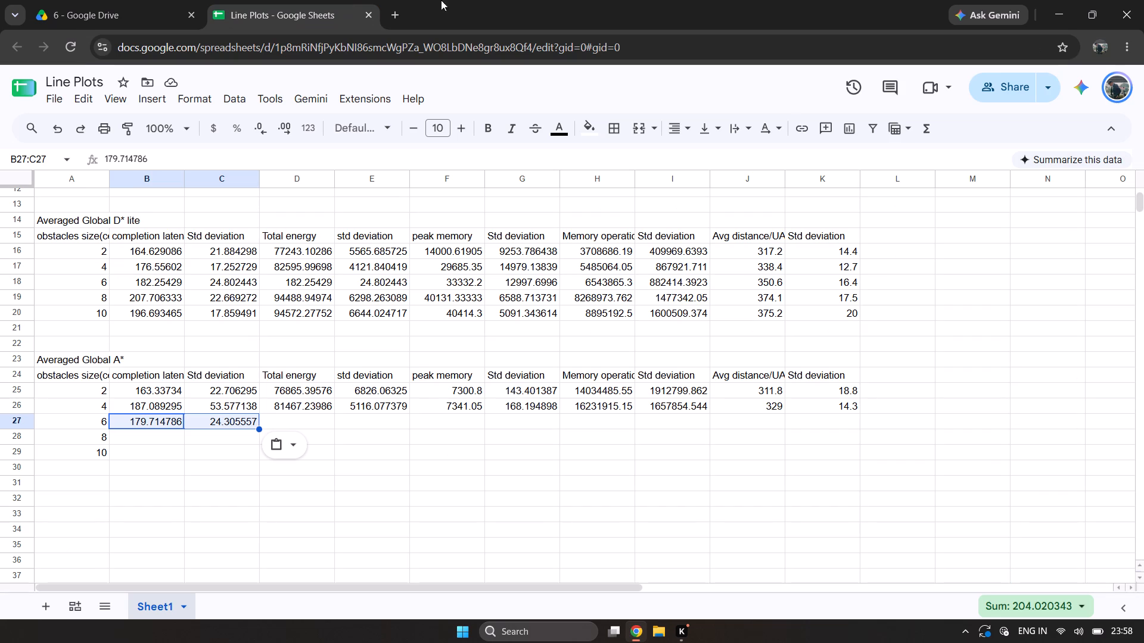
{"action": "left_click", "coordinate": [319, 425]}
{"action": "key", "text": "ctrl+v"}
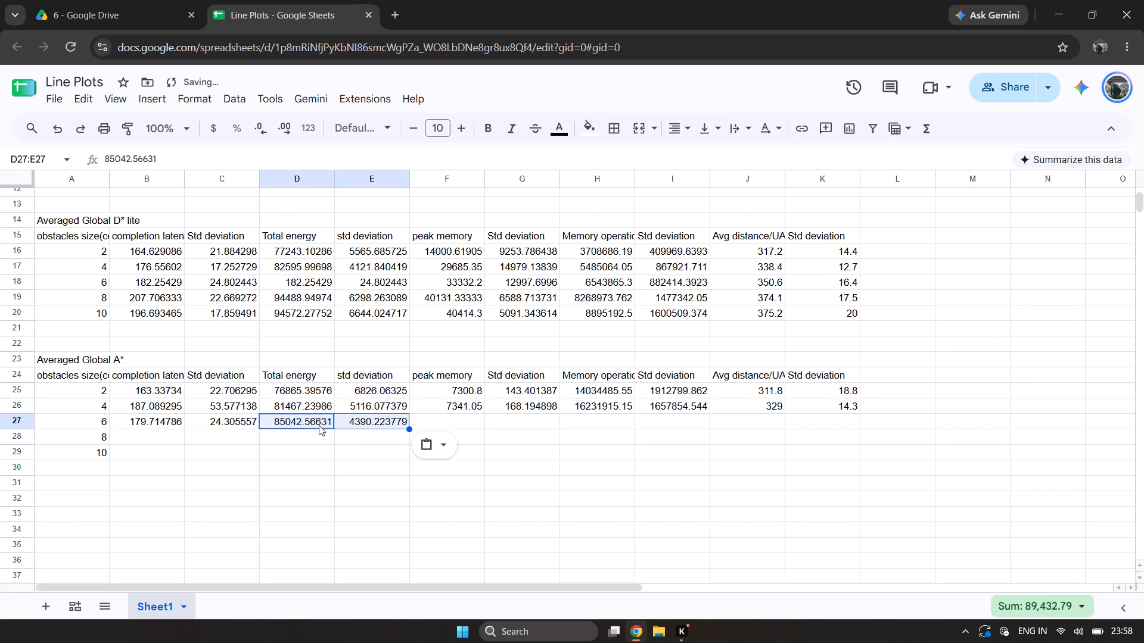
Copy the TOTAL FOR ALL memory operations values 17179283.81 and 2646316.786 from folder 6's timeline_metrics_memory_summary_averaged.csv into the size 6 row, starting at H27.
{"action": "left_click", "coordinate": [128, 0]}
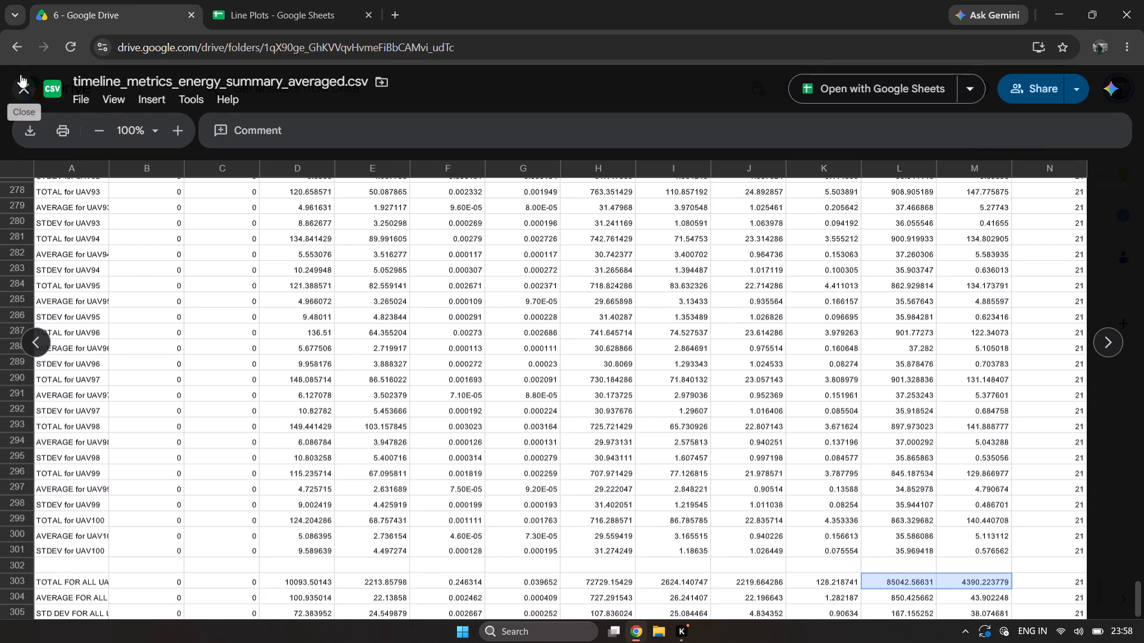
{"action": "left_click", "coordinate": [20, 74]}
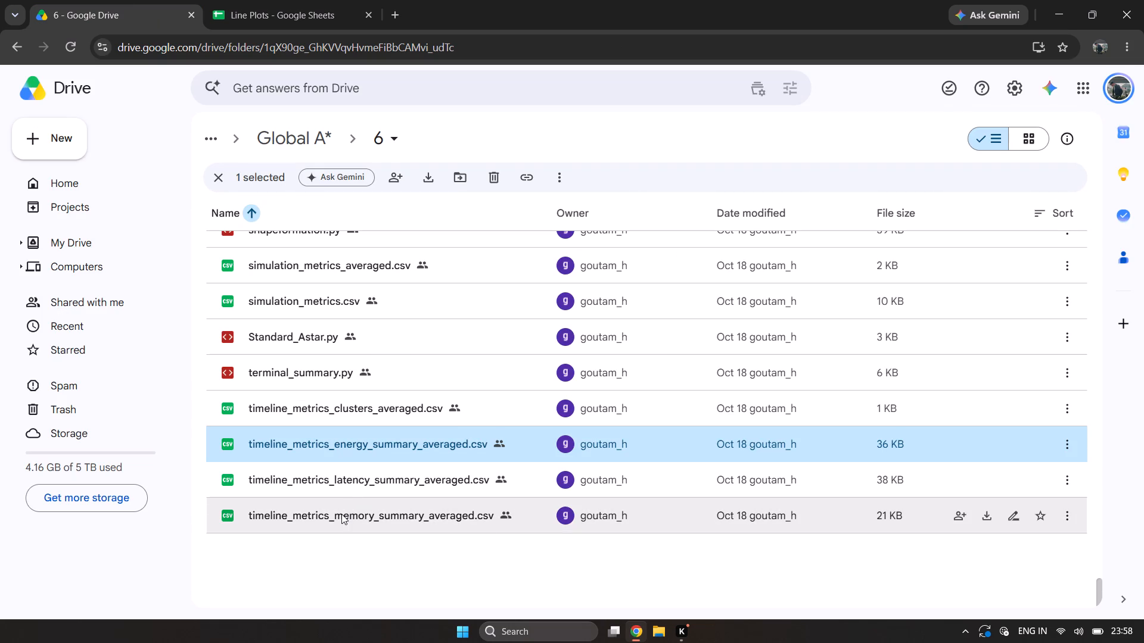
{"action": "double_click", "coordinate": [341, 514]}
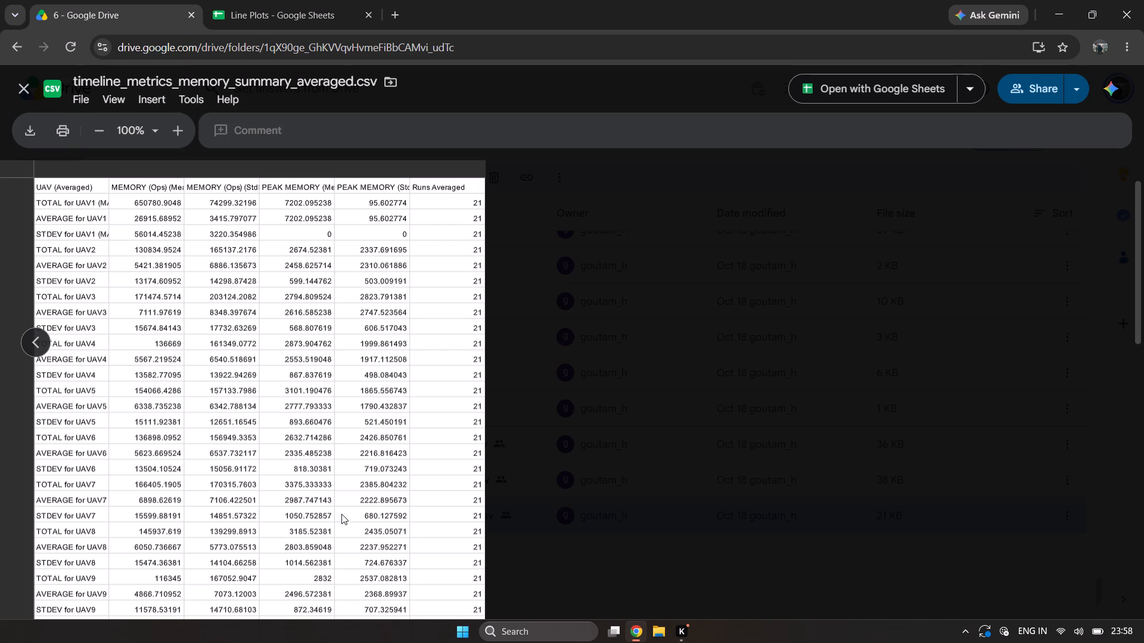
{"action": "scroll", "coordinate": [341, 514], "scroll_direction": "down", "scroll_amount": 15}
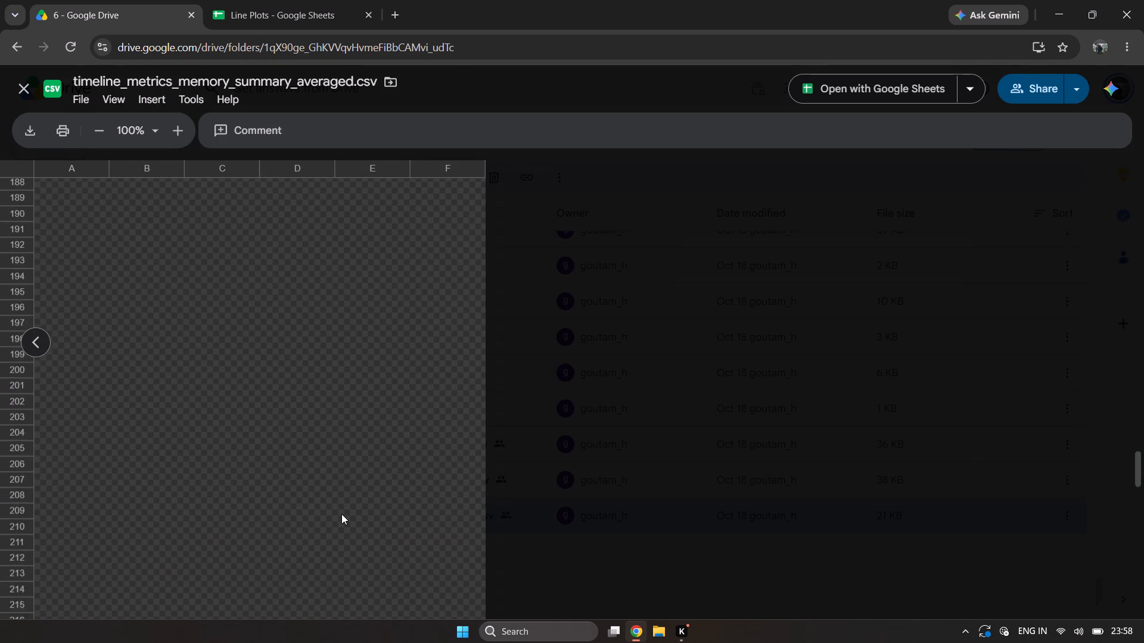
{"action": "scroll", "coordinate": [341, 514], "scroll_direction": "down", "scroll_amount": 7}
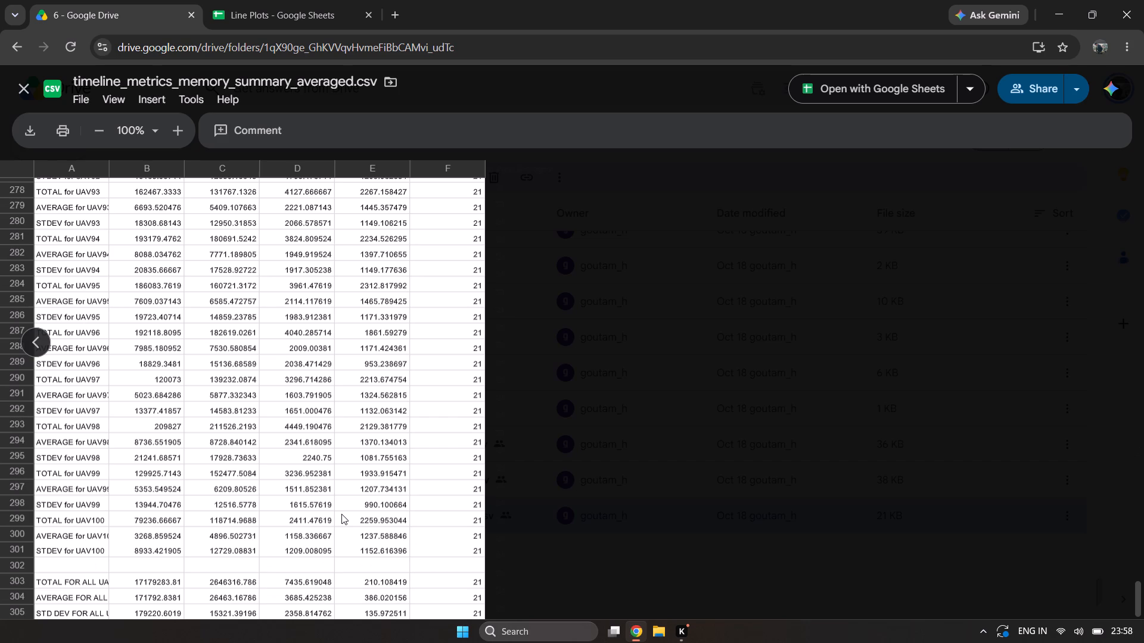
{"action": "scroll", "coordinate": [341, 514], "scroll_direction": "down", "scroll_amount": 6}
{"action": "left_click_drag", "start_coordinate": [172, 580], "coordinate": [212, 578]}
{"action": "key", "text": "ctrl+c"}
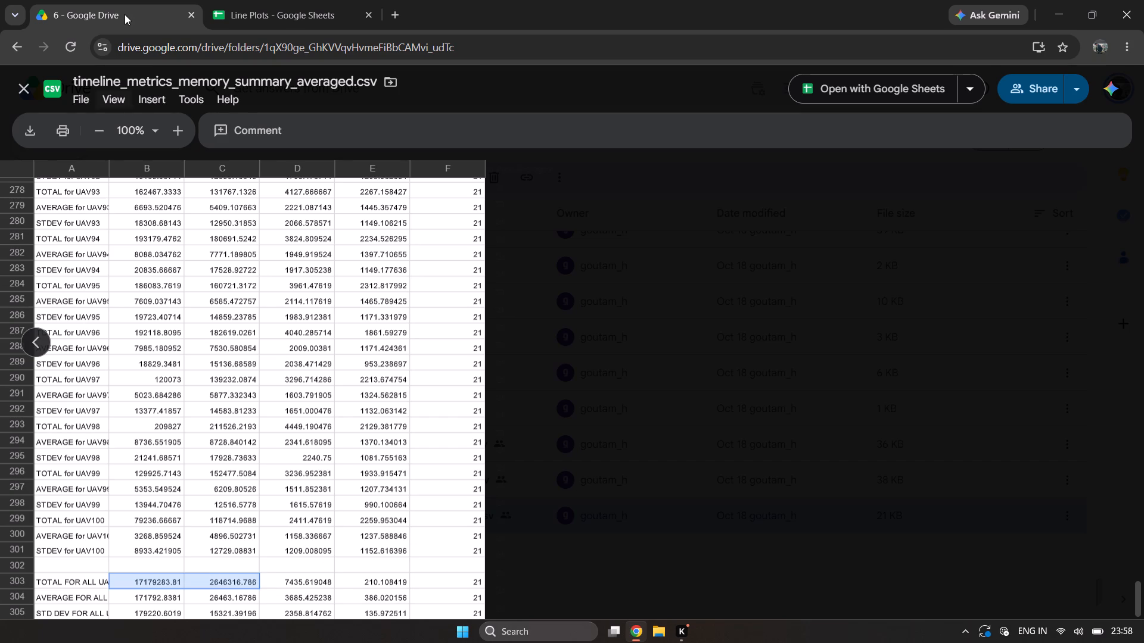
{"action": "left_click", "coordinate": [292, 8]}
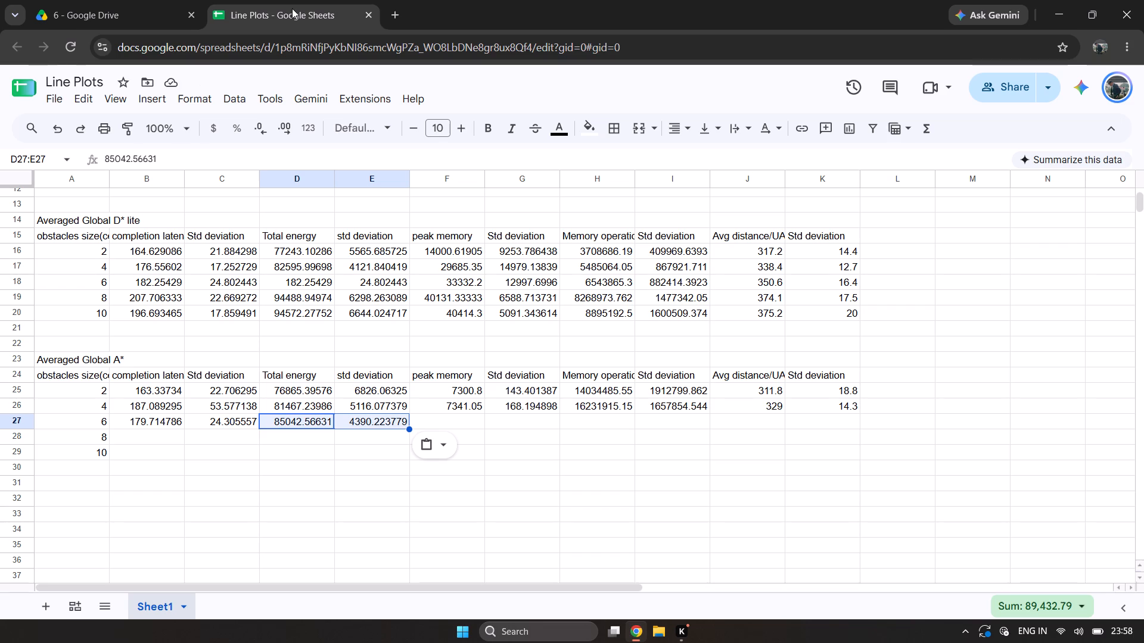
{"action": "left_click", "coordinate": [577, 417]}
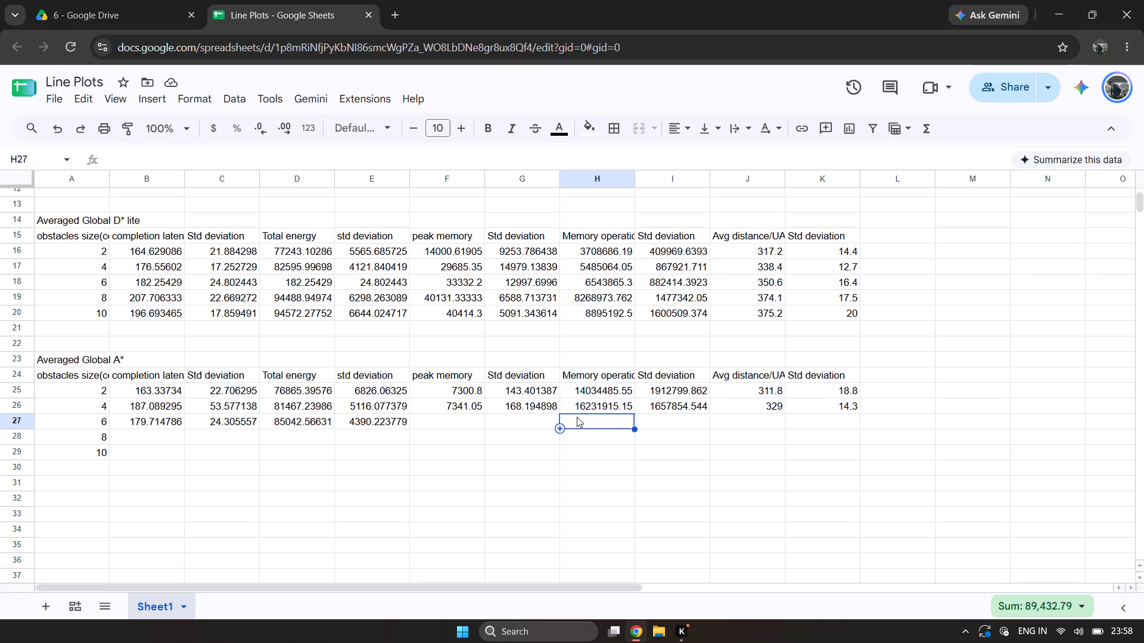
{"action": "key", "text": "ctrl+v"}
Copy 7435.619048 and 210.108419 from the memory summary's TOTAL FOR ALL row into the size 6 peak memory cells, starting at F27.
{"action": "left_click", "coordinate": [100, 0]}
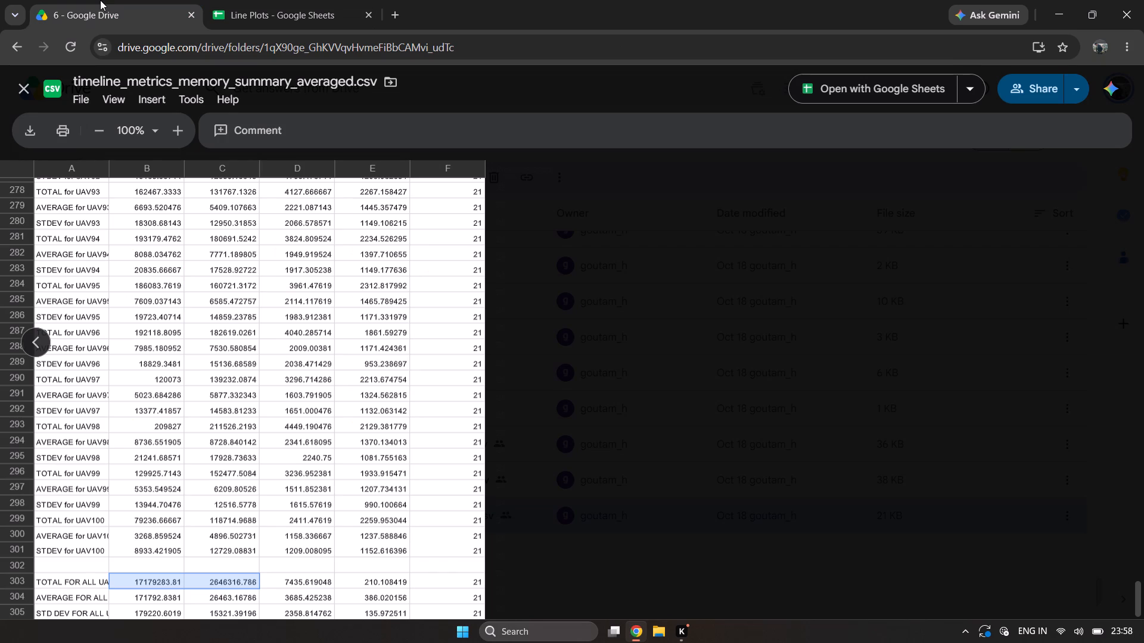
{"action": "left_click_drag", "start_coordinate": [323, 580], "coordinate": [378, 576]}
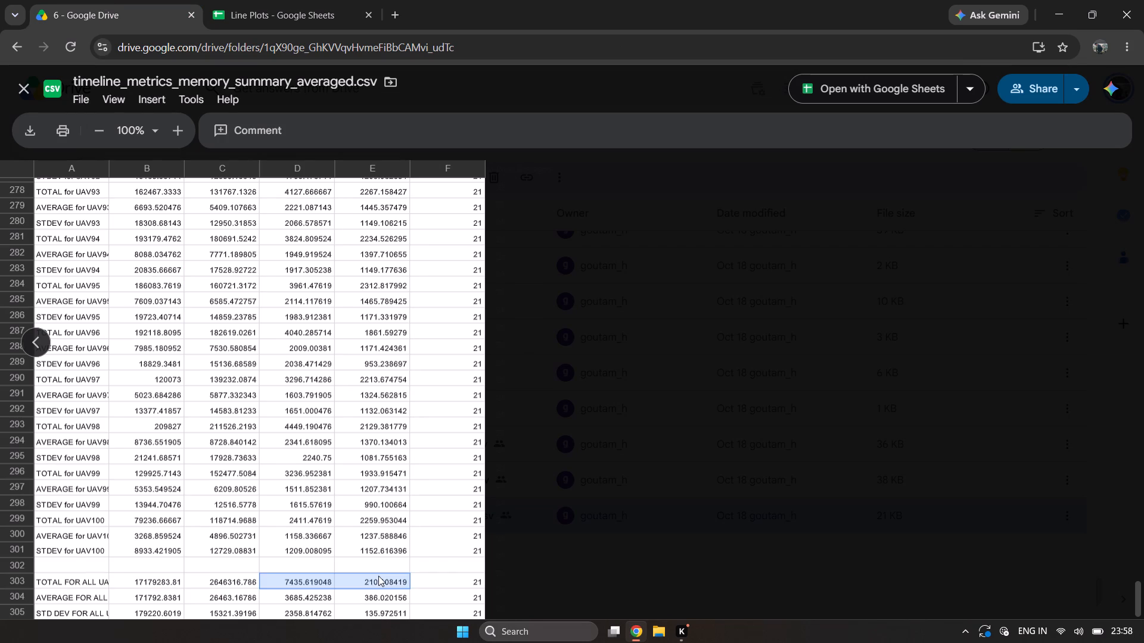
{"action": "key", "text": "ctrl+c"}
{"action": "left_click", "coordinate": [294, 0]}
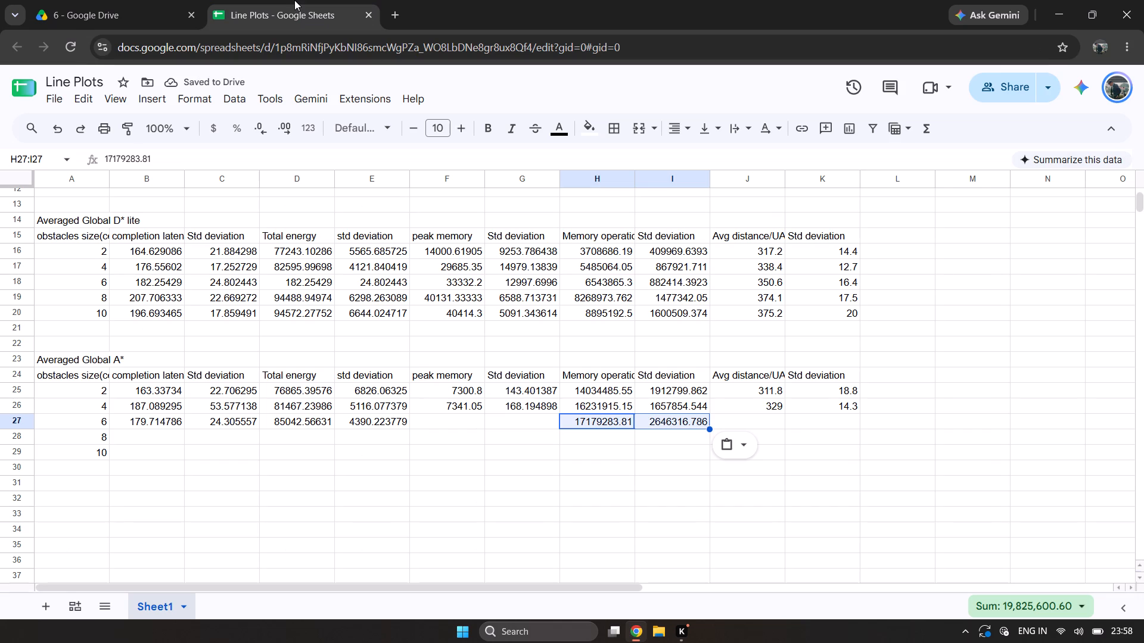
{"action": "left_click", "coordinate": [447, 422]}
{"action": "key", "text": "ctrl+v"}
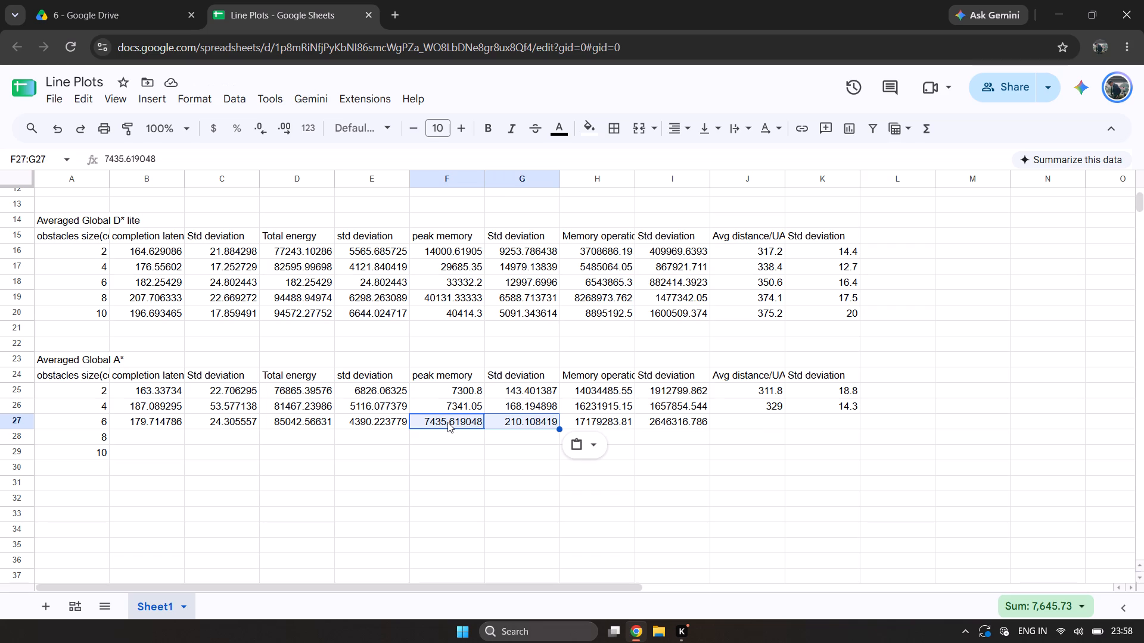
Copy the Avg Distance/UAV values 341.5 and 12.3 from folder 6's simulation_metrics_averaged.csv into the Averaged Global A* size 6 row, starting at J27.
{"action": "left_click", "coordinate": [178, 0]}
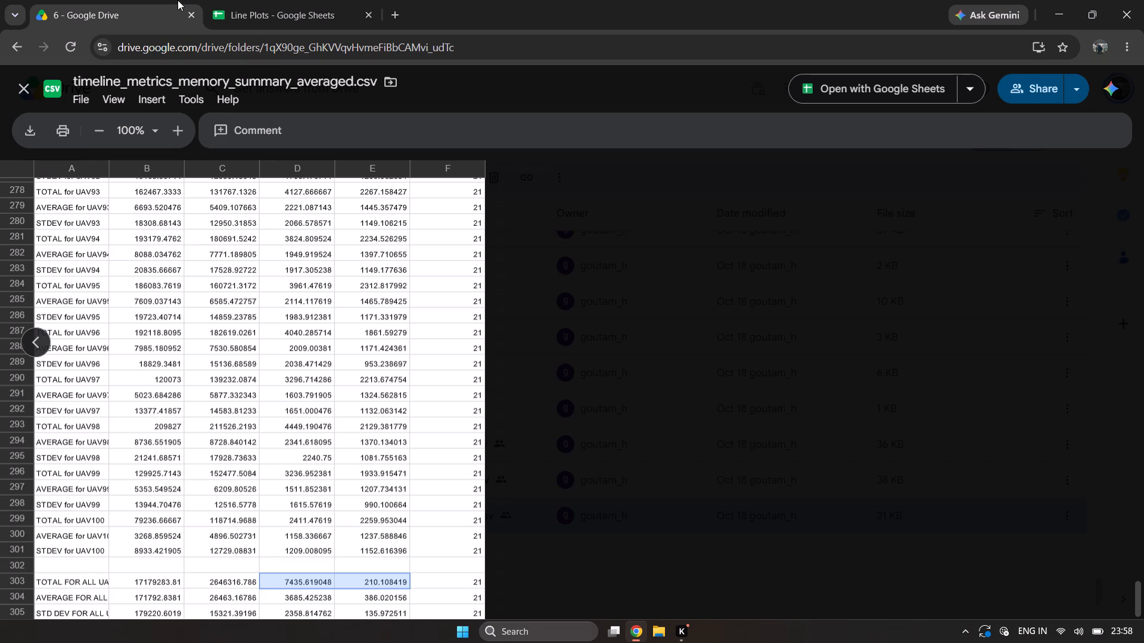
{"action": "left_click", "coordinate": [34, 88]}
{"action": "double_click", "coordinate": [372, 274]}
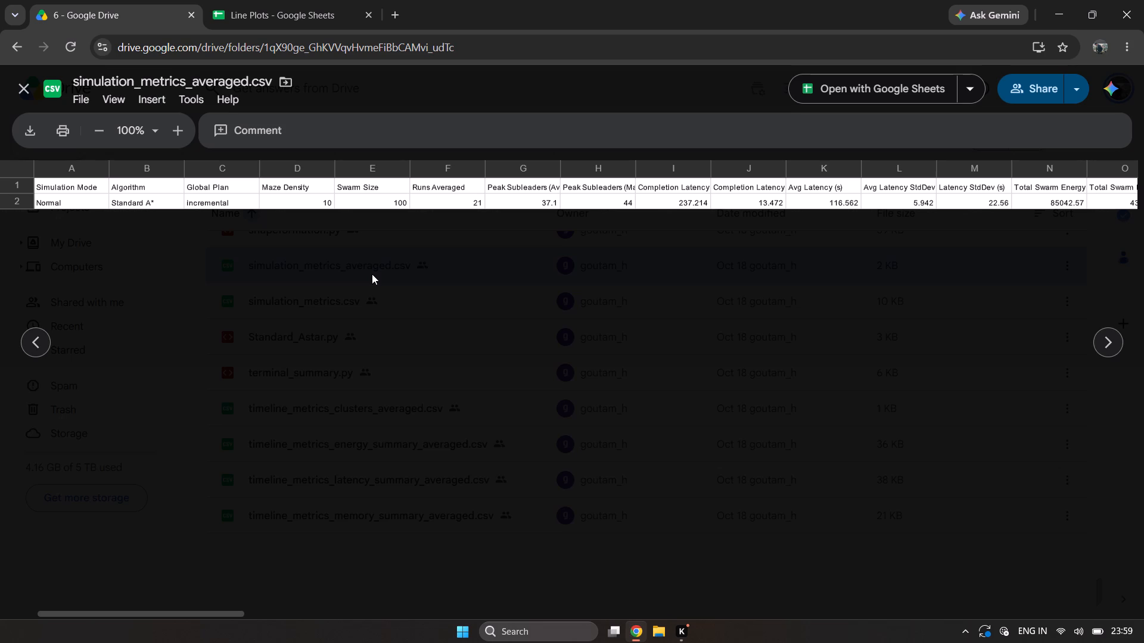
{"action": "scroll", "coordinate": [995, 205], "scroll_direction": "left", "scroll_amount": 5}
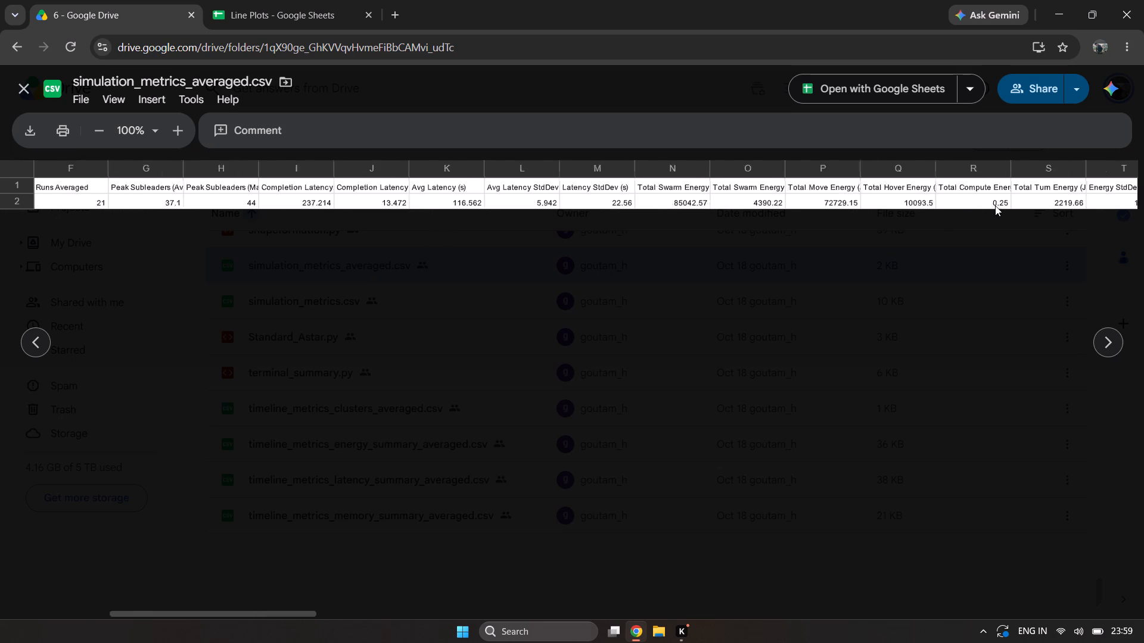
{"action": "scroll", "coordinate": [995, 205], "scroll_direction": "left", "scroll_amount": 6}
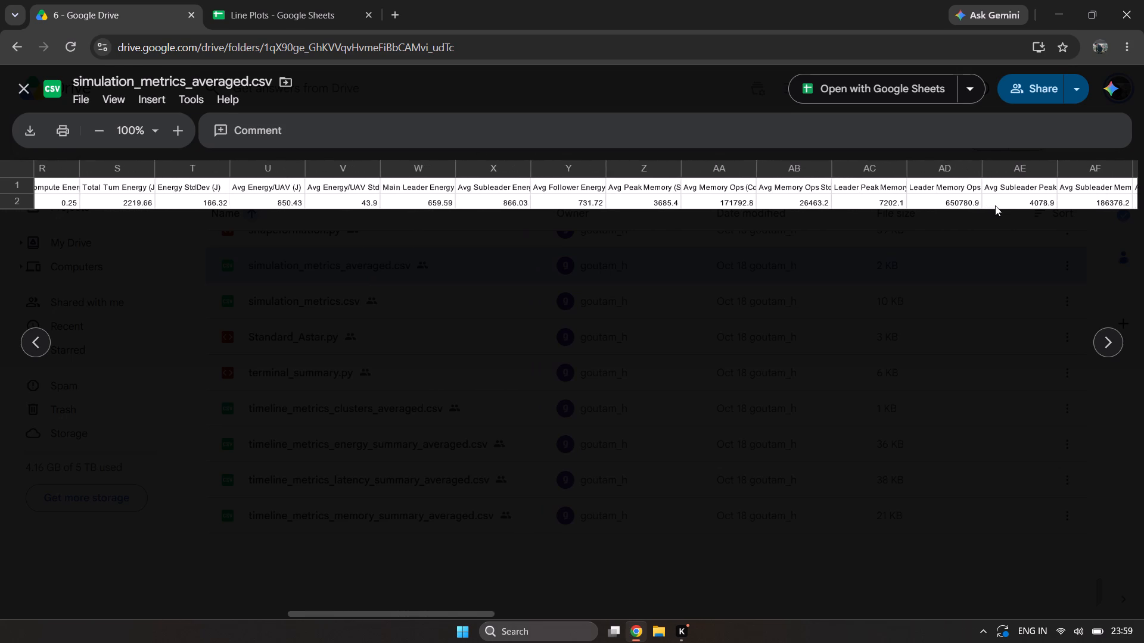
{"action": "scroll", "coordinate": [995, 205], "scroll_direction": "left", "scroll_amount": 7}
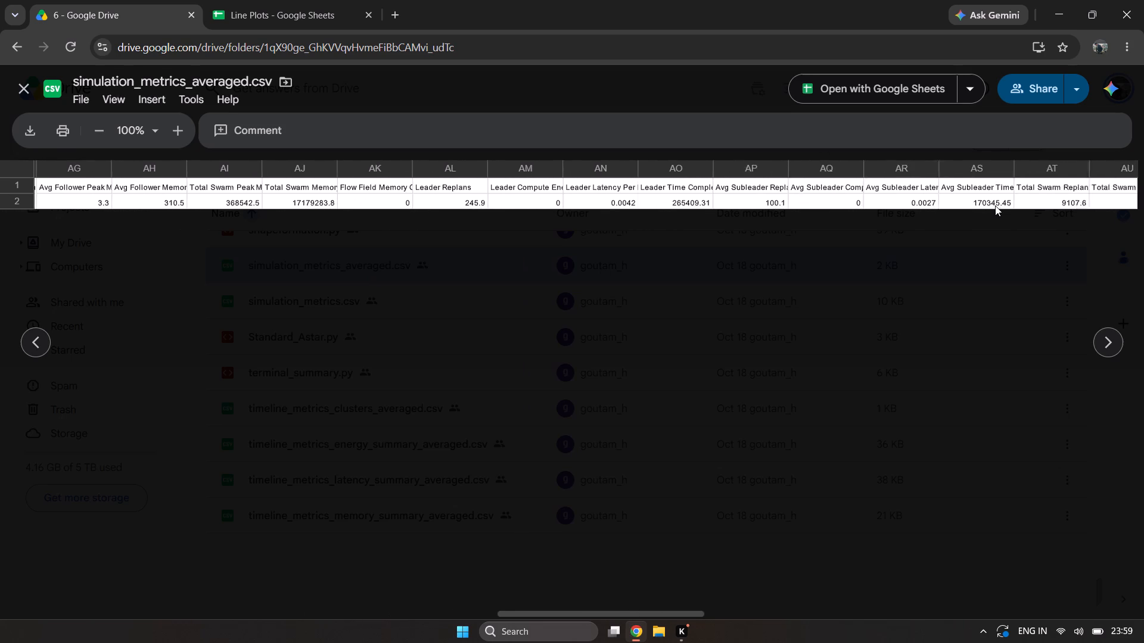
{"action": "scroll", "coordinate": [995, 205], "scroll_direction": "left", "scroll_amount": 2}
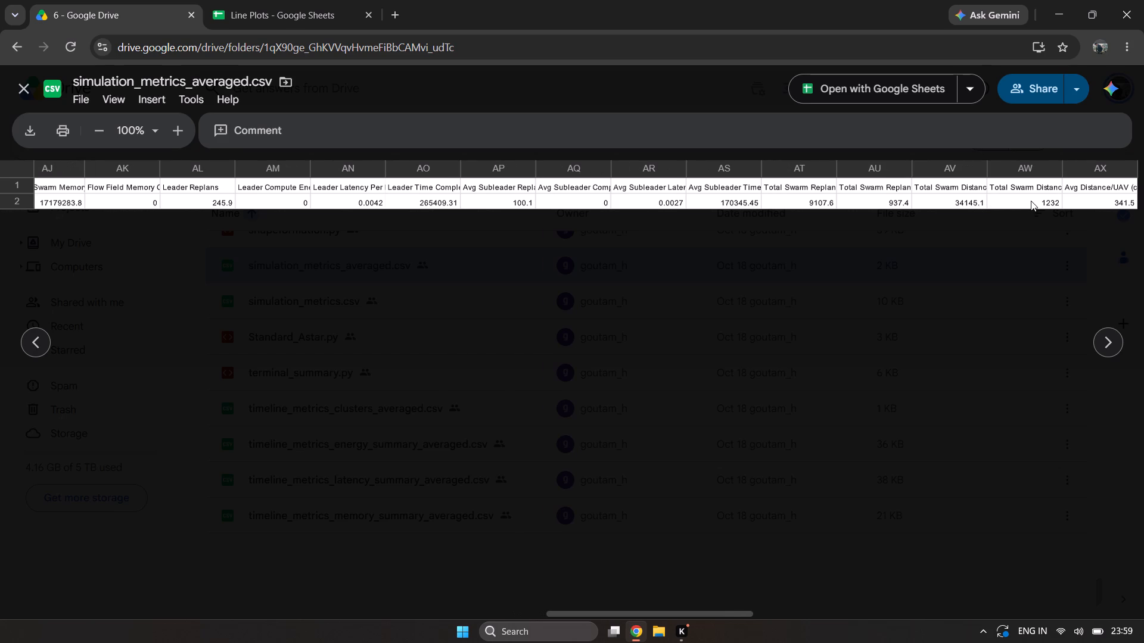
{"action": "scroll", "coordinate": [1031, 201], "scroll_direction": "left", "scroll_amount": 2}
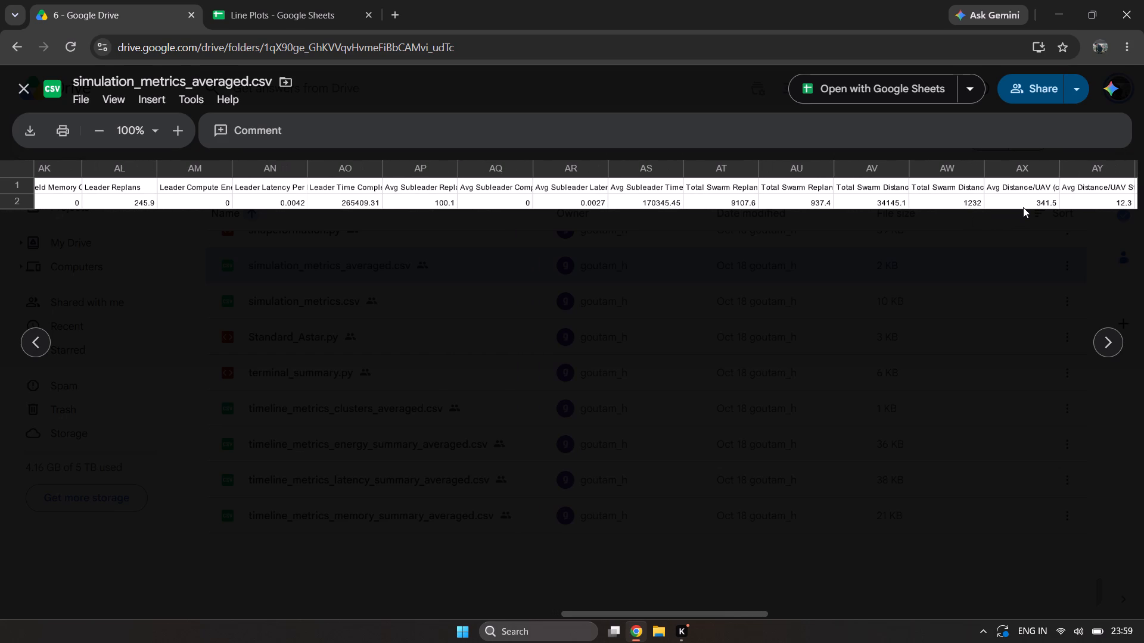
{"action": "left_click_drag", "start_coordinate": [1028, 201], "coordinate": [1075, 208]}
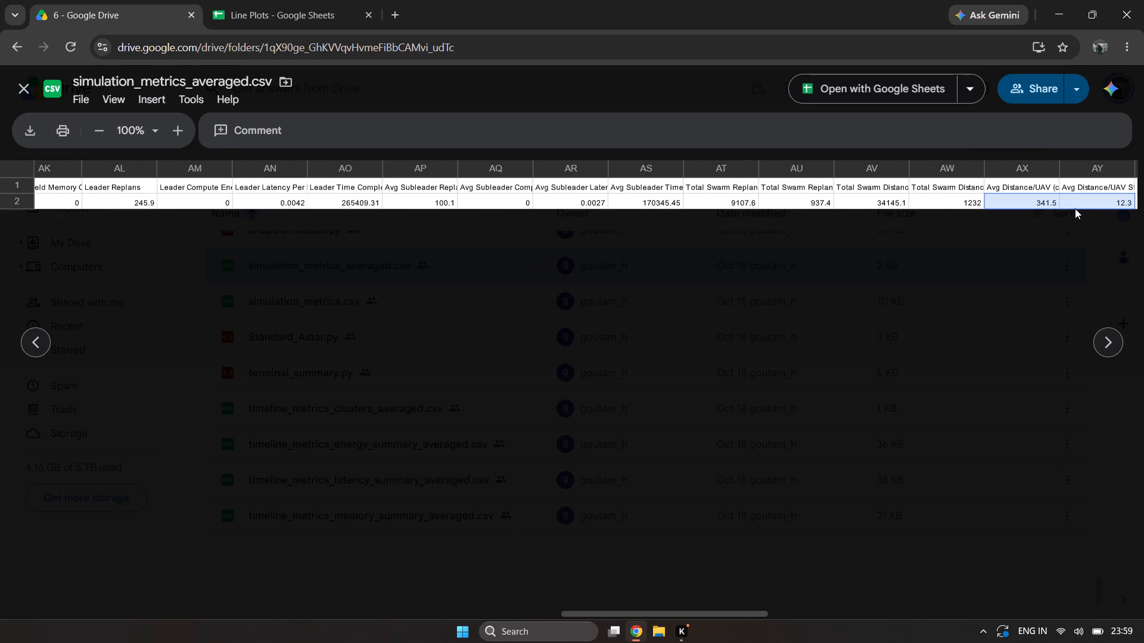
{"action": "key", "text": "ctrl+c"}
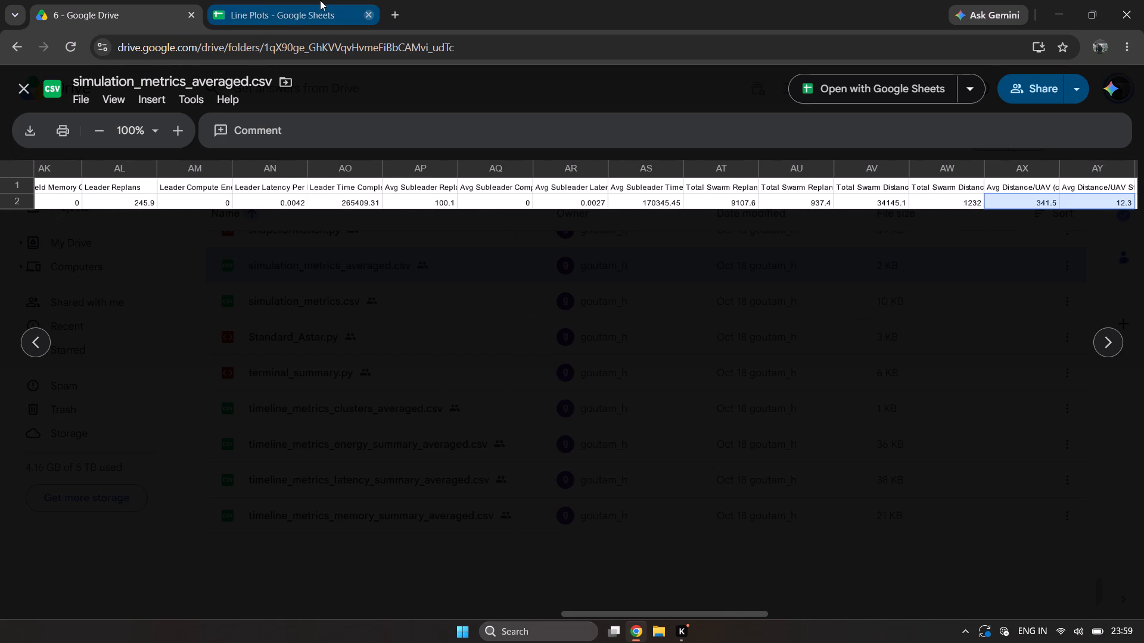
{"action": "left_click", "coordinate": [320, 0]}
{"action": "left_click", "coordinate": [739, 423]}
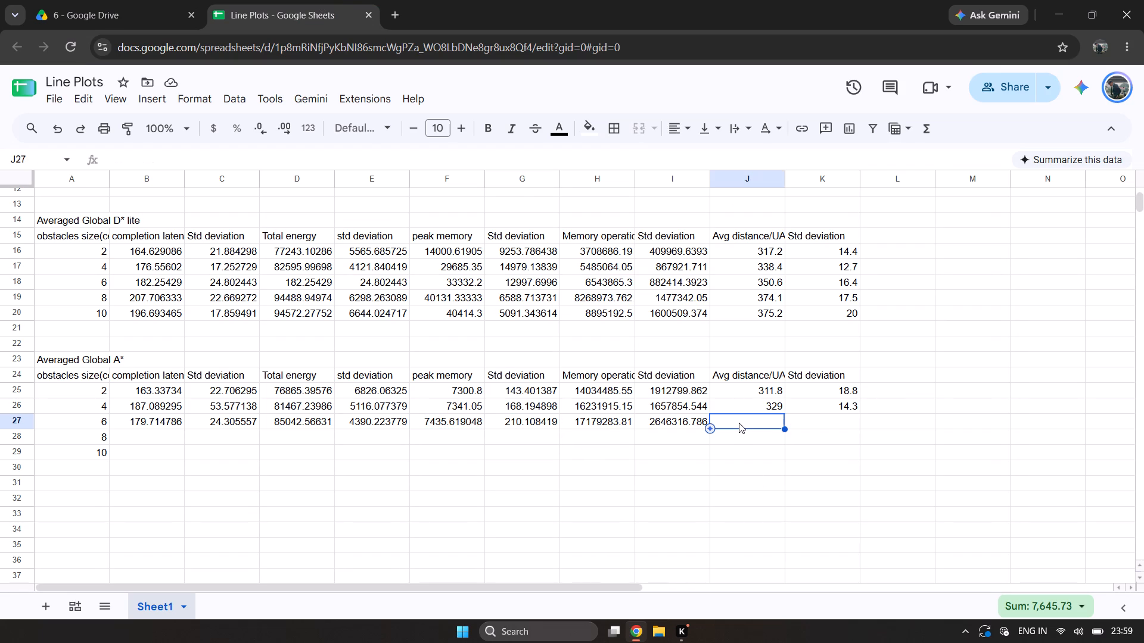
{"action": "key", "text": "ctrl+v"}
Open folder 8 under Global A* in Drive and find its averaged timeline metrics files.
{"action": "left_click", "coordinate": [165, 0]}
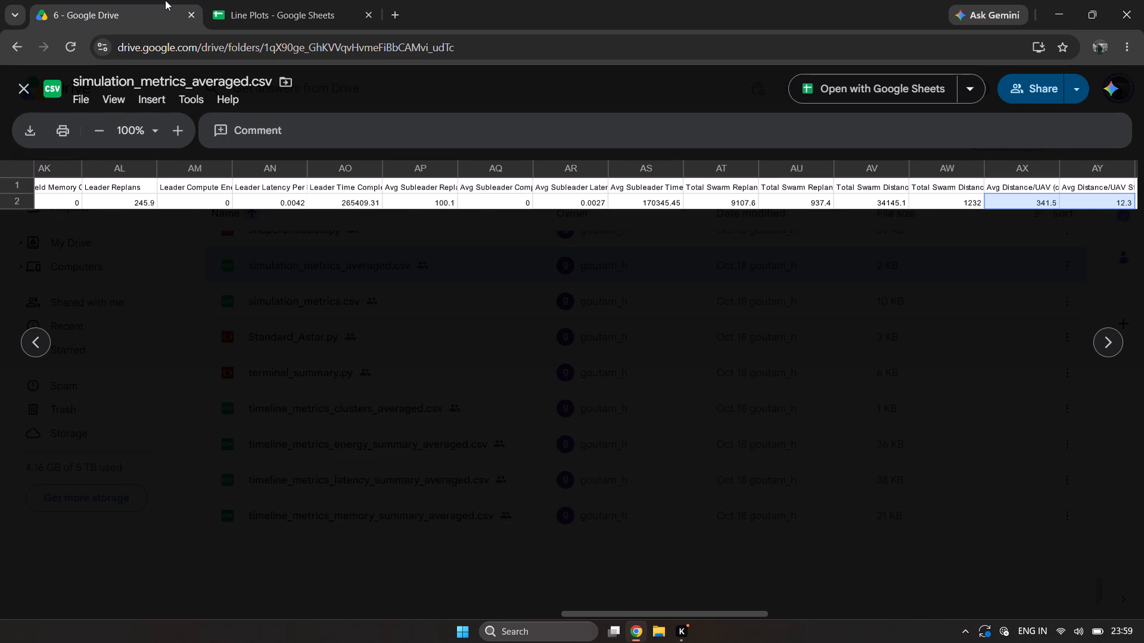
{"action": "left_click", "coordinate": [23, 85]}
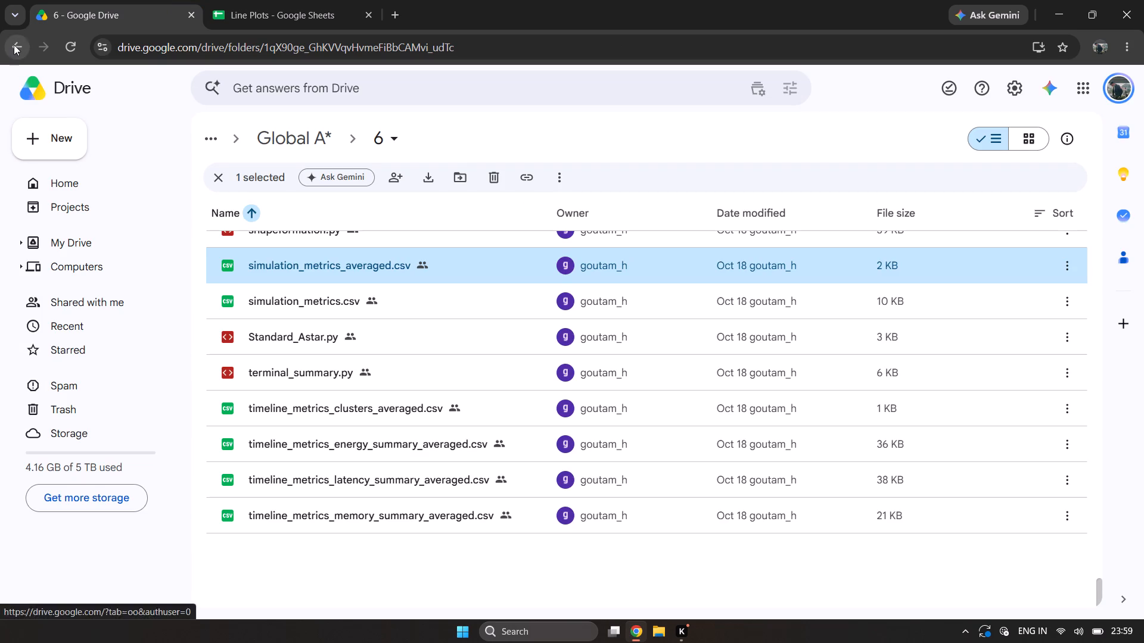
{"action": "left_click", "coordinate": [14, 45]}
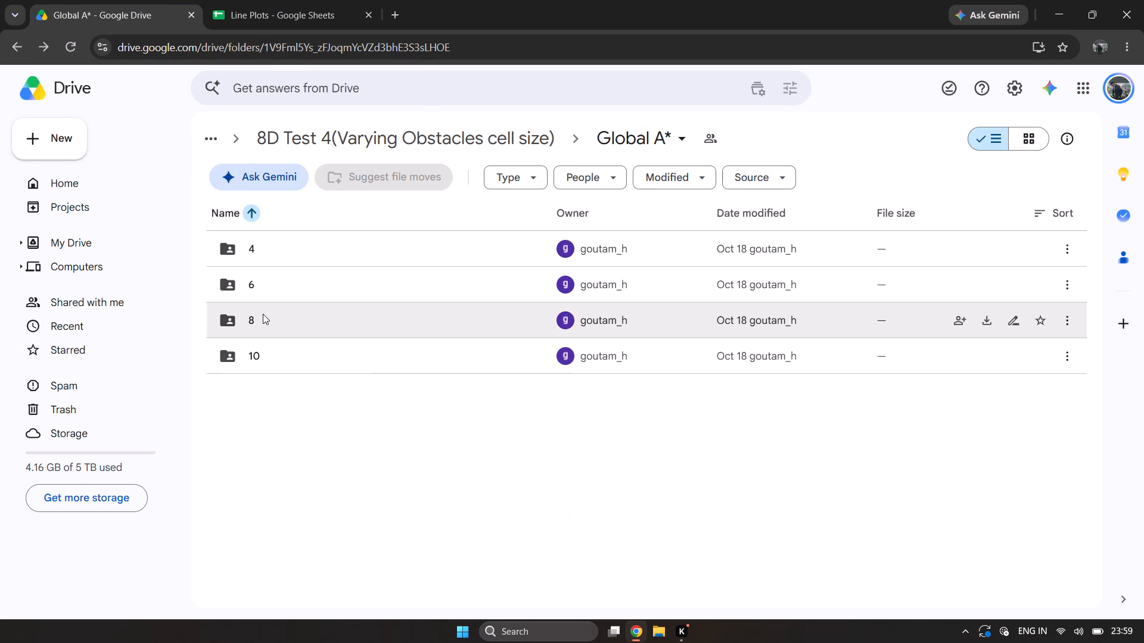
{"action": "double_click", "coordinate": [263, 314]}
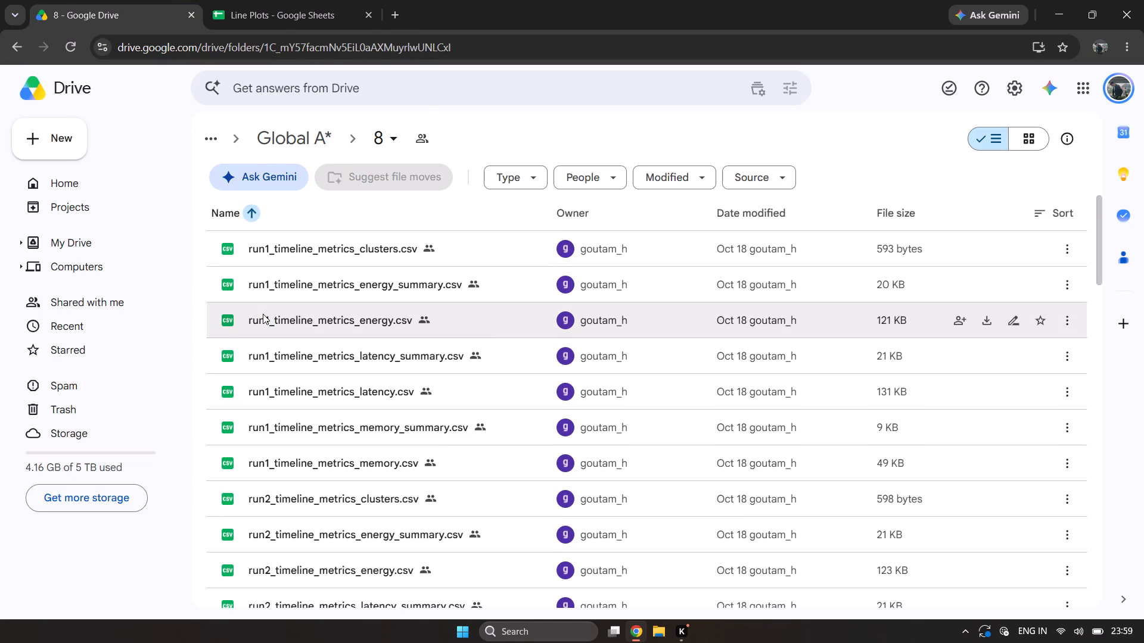
{"action": "scroll", "coordinate": [263, 314], "scroll_direction": "down", "scroll_amount": 7}
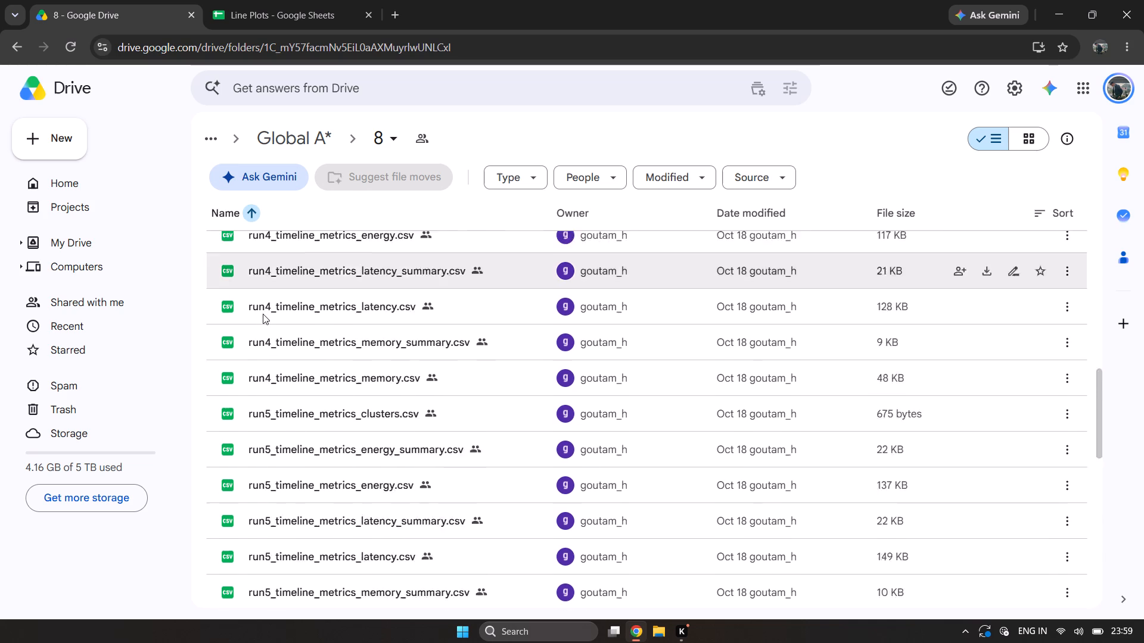
{"action": "scroll", "coordinate": [263, 314], "scroll_direction": "down", "scroll_amount": 14}
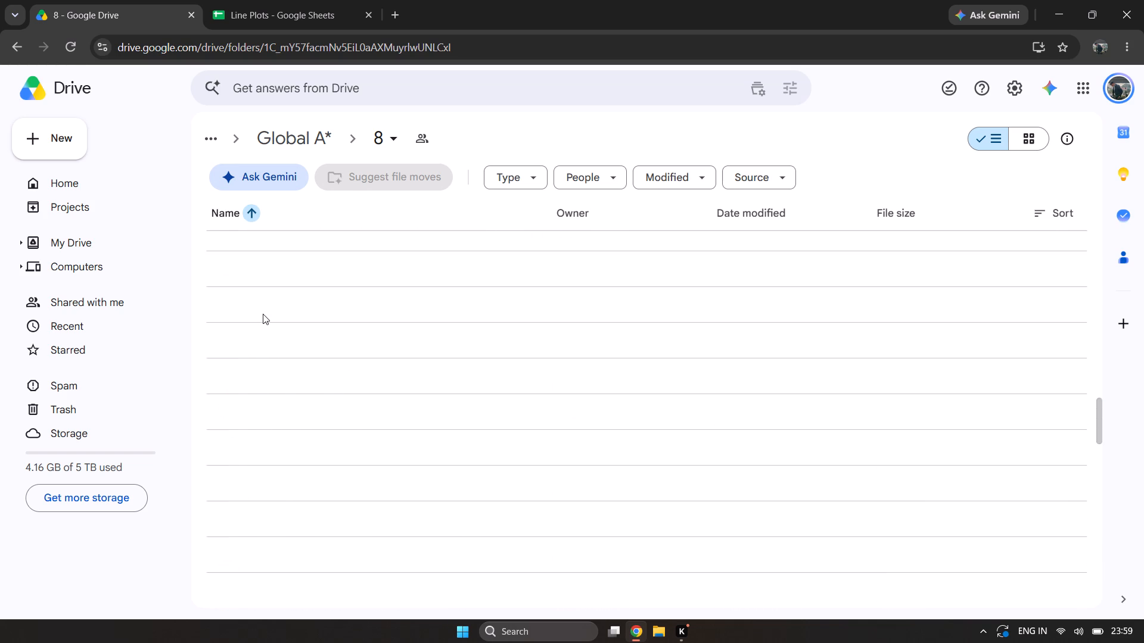
{"action": "scroll", "coordinate": [263, 314], "scroll_direction": "down", "scroll_amount": 10}
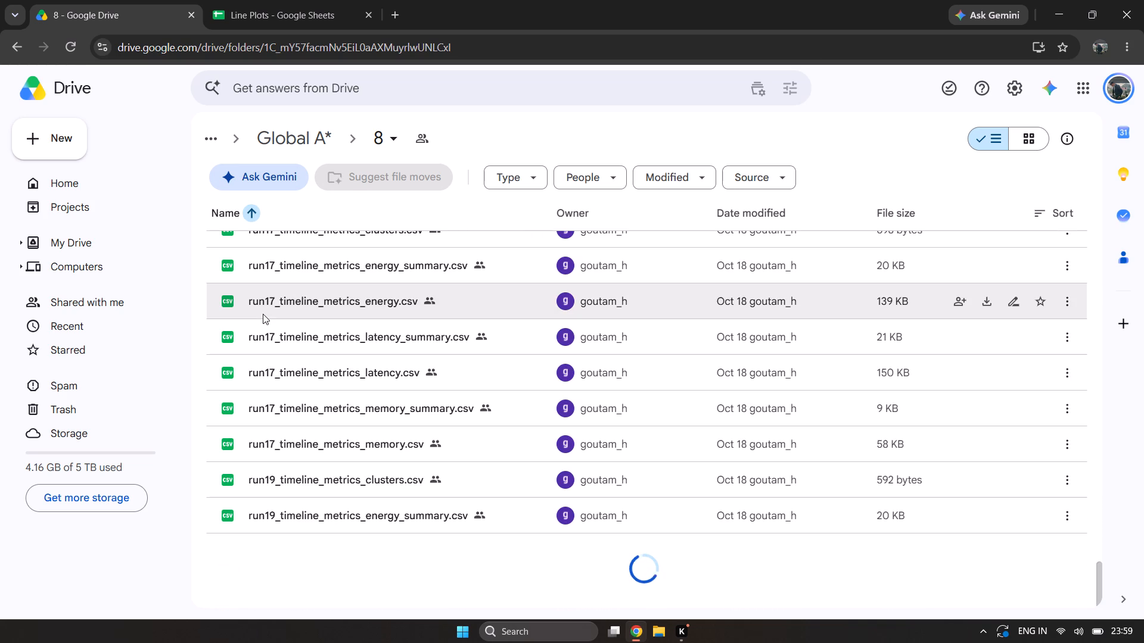
{"action": "scroll", "coordinate": [263, 314], "scroll_direction": "down", "scroll_amount": 13}
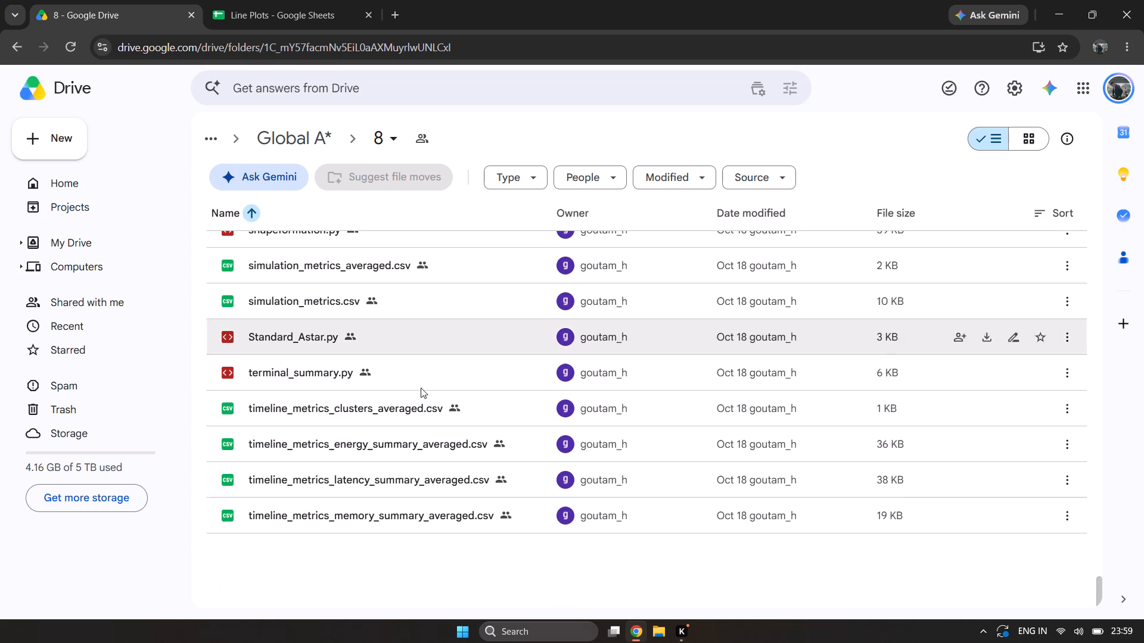
Copy the Max Individual Latency values 200.179885 and 28.928594 from folder 8's timeline_metrics_latency_summary_averaged.csv into the Line Plots size 8 row, starting at B28.
{"action": "double_click", "coordinate": [374, 478]}
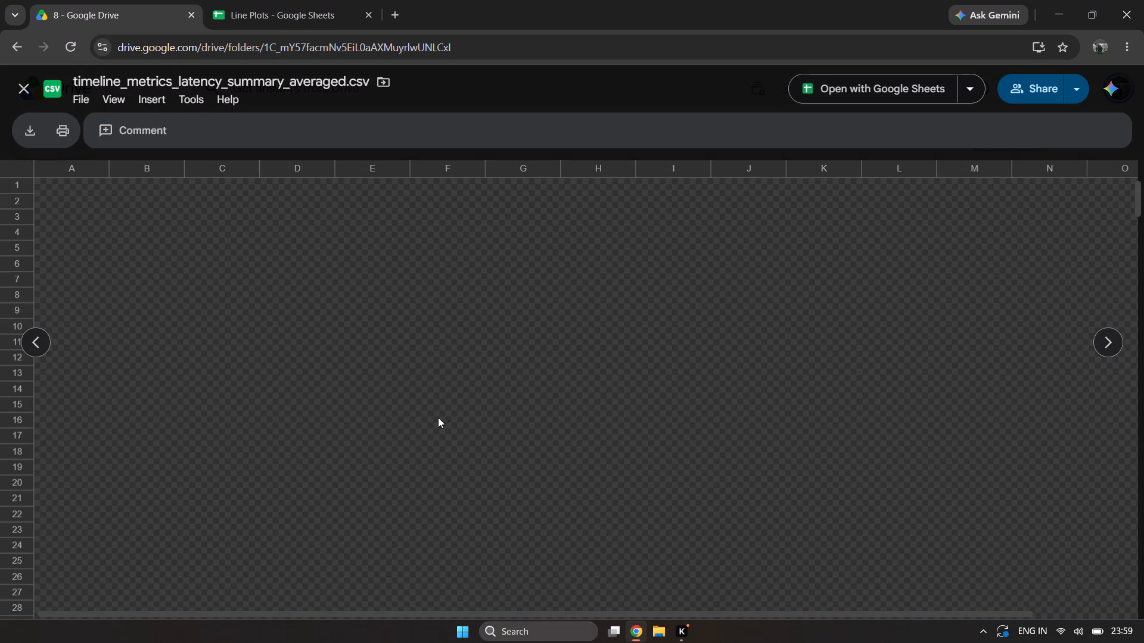
{"action": "scroll", "coordinate": [438, 417], "scroll_direction": "down", "scroll_amount": 18}
{"action": "scroll", "coordinate": [438, 417], "scroll_direction": "down", "scroll_amount": 17}
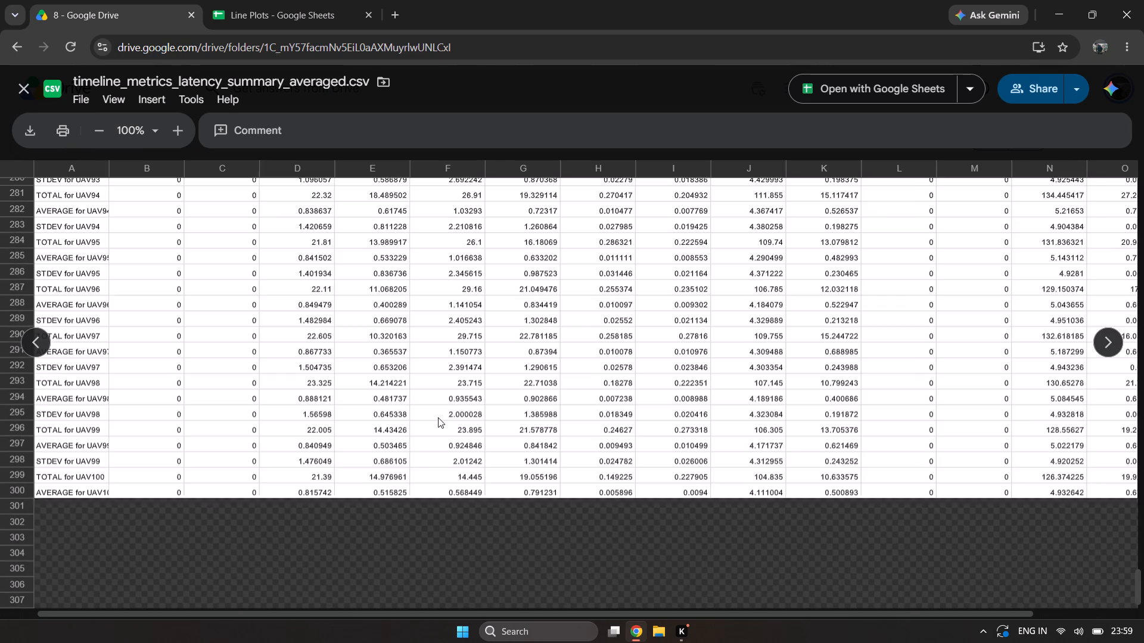
{"action": "scroll", "coordinate": [438, 417], "scroll_direction": "down", "scroll_amount": 4}
{"action": "left_click_drag", "start_coordinate": [172, 585], "coordinate": [200, 583]}
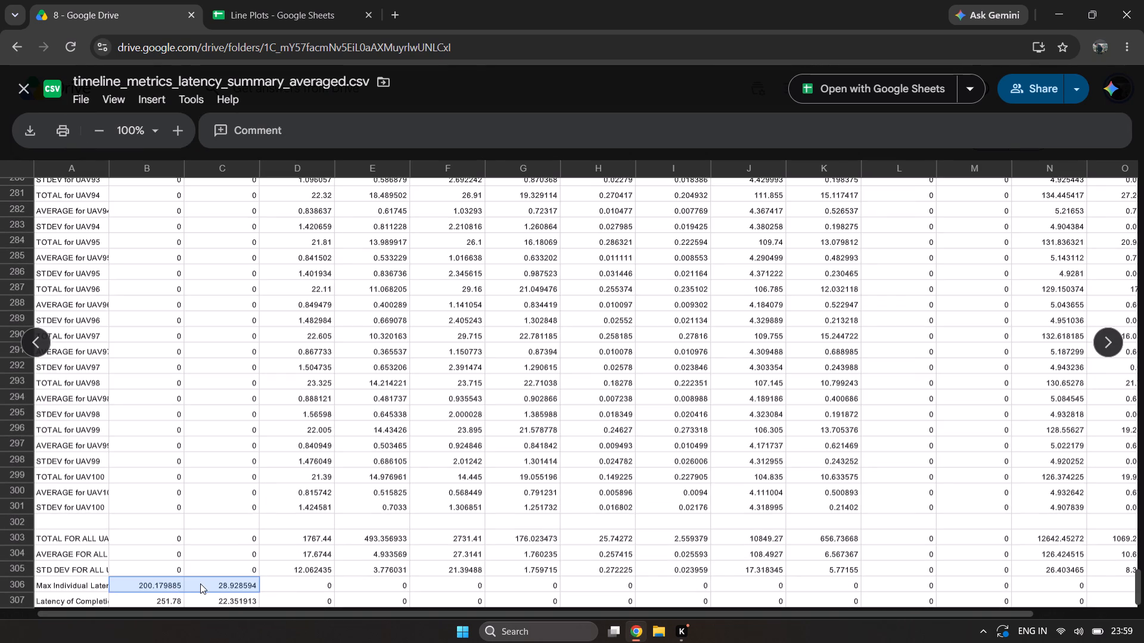
{"action": "key", "text": "ctrl+c"}
{"action": "left_click", "coordinate": [283, 1]}
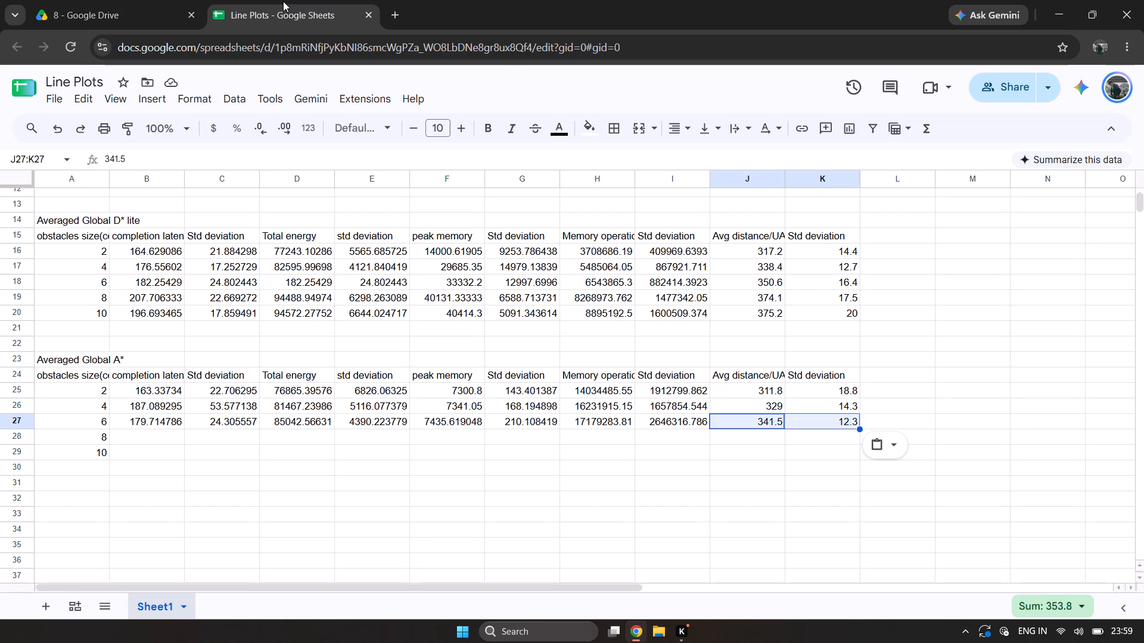
{"action": "left_click", "coordinate": [149, 435]}
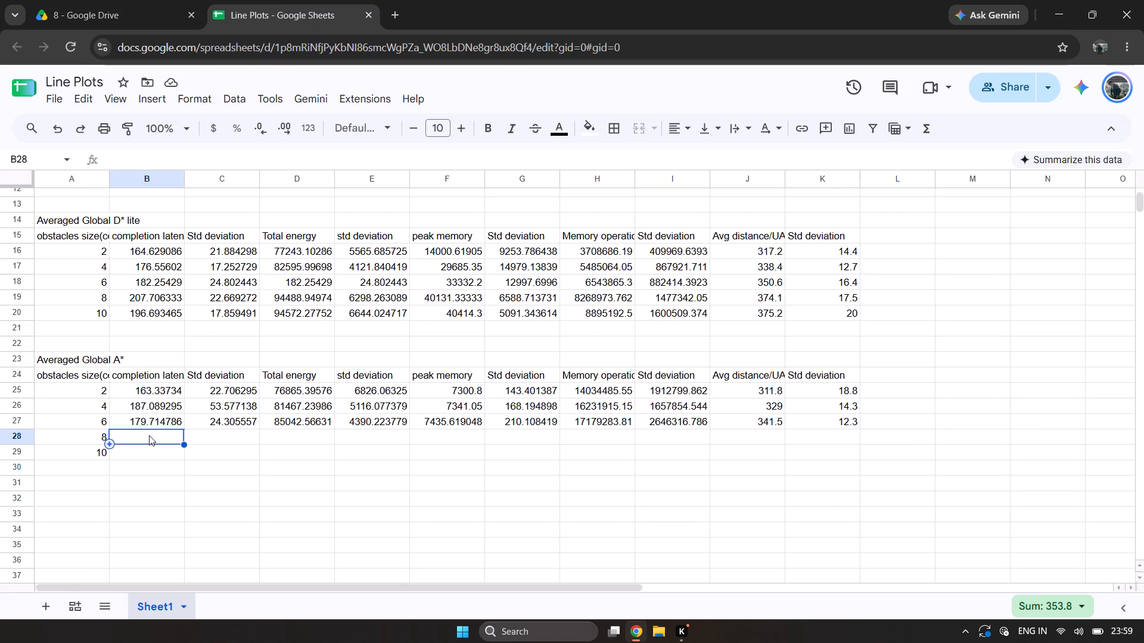
{"action": "key", "text": "ctrl+v"}
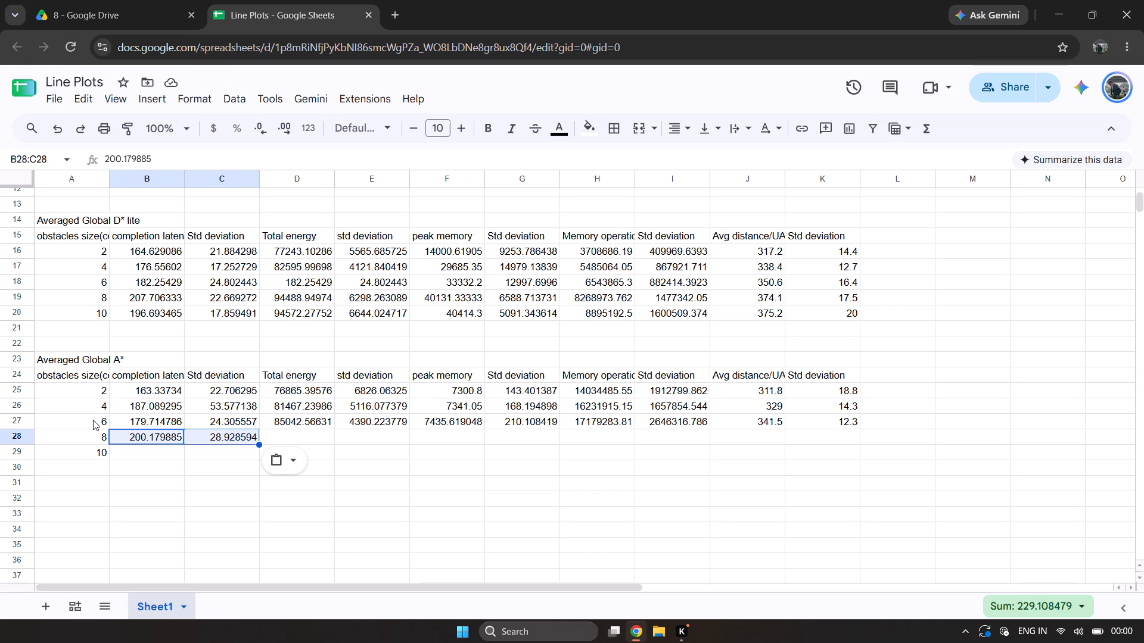
Copy the TOTAL FOR ALL total energy values 92129.57492 and 7866.400855 from folder 8's timeline_metrics_energy_summary_averaged.csv into the size 8 row, starting at D28.
{"action": "left_click", "coordinate": [83, 17]}
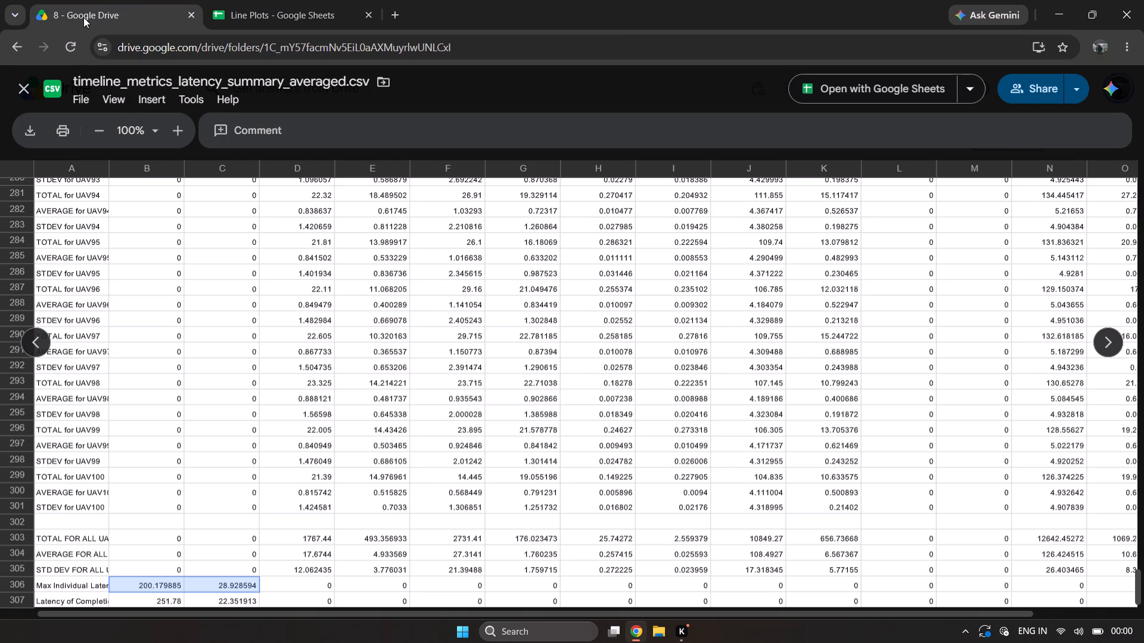
{"action": "left_click", "coordinate": [33, 88]}
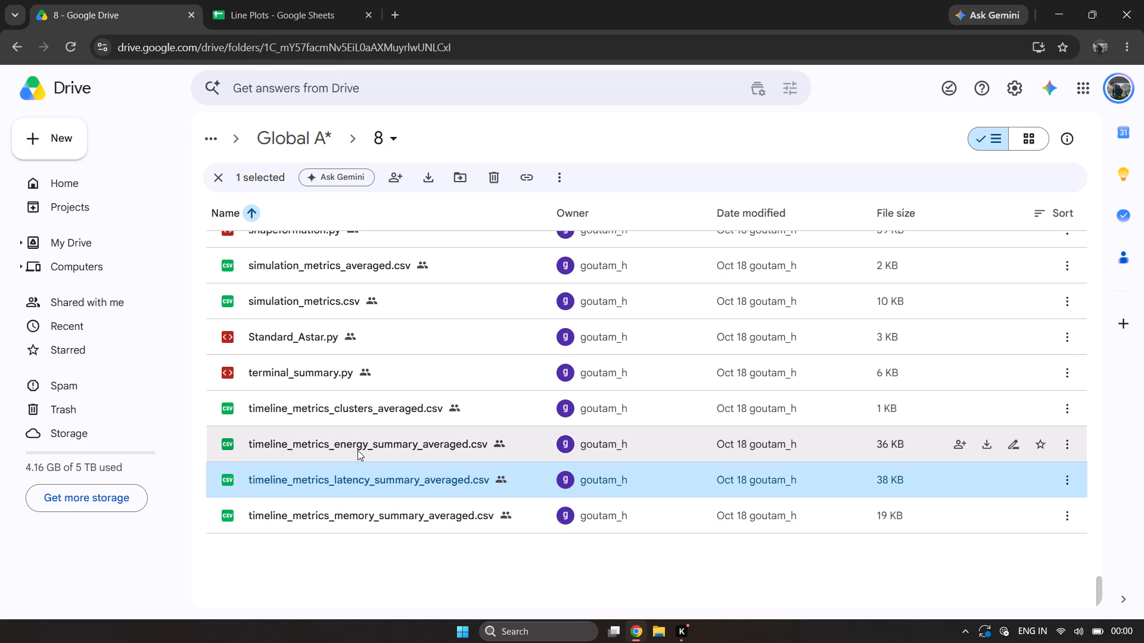
{"action": "double_click", "coordinate": [357, 450]}
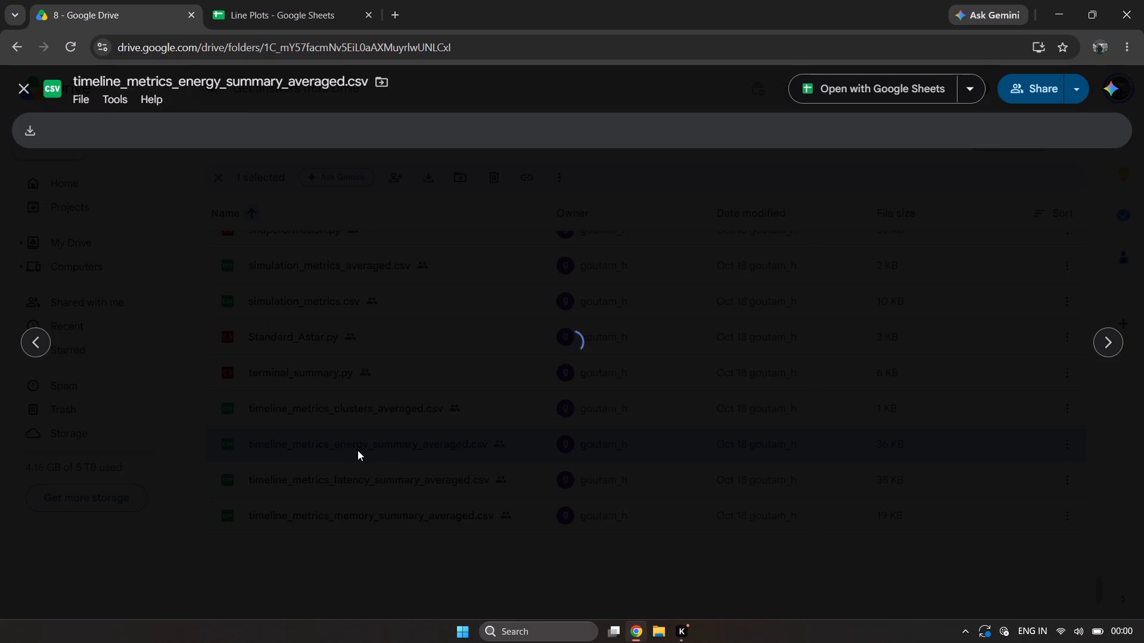
{"action": "scroll", "coordinate": [357, 450], "scroll_direction": "down", "scroll_amount": 20}
{"action": "scroll", "coordinate": [357, 450], "scroll_direction": "down", "scroll_amount": 13}
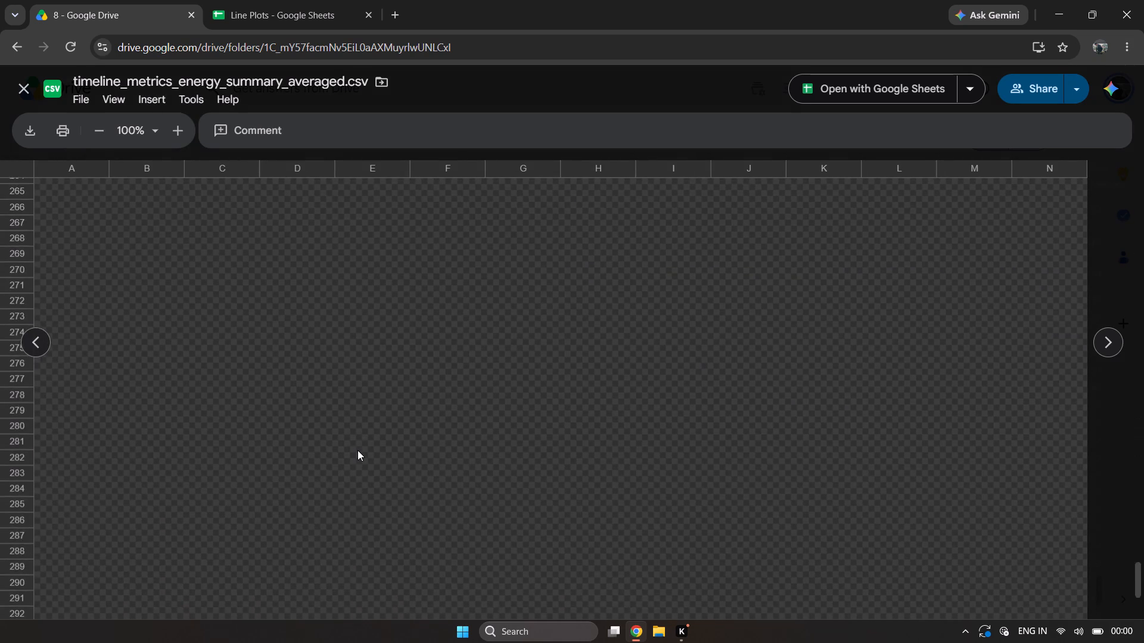
{"action": "scroll", "coordinate": [357, 450], "scroll_direction": "down", "scroll_amount": 10}
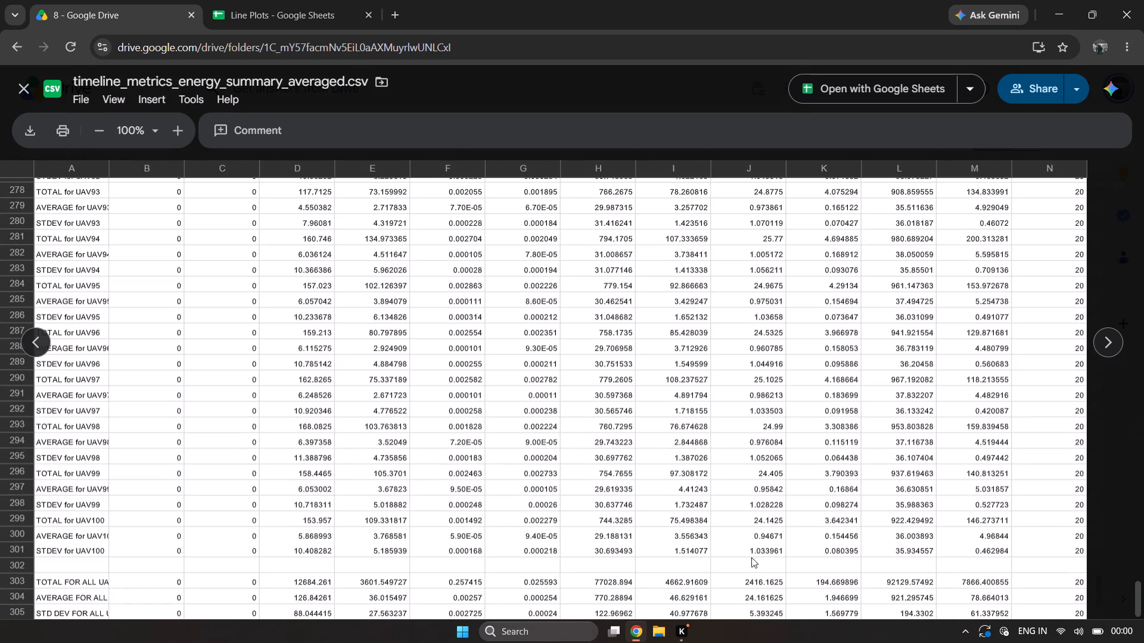
{"action": "left_click_drag", "start_coordinate": [915, 582], "coordinate": [958, 573]}
{"action": "key", "text": "ctrl+c"}
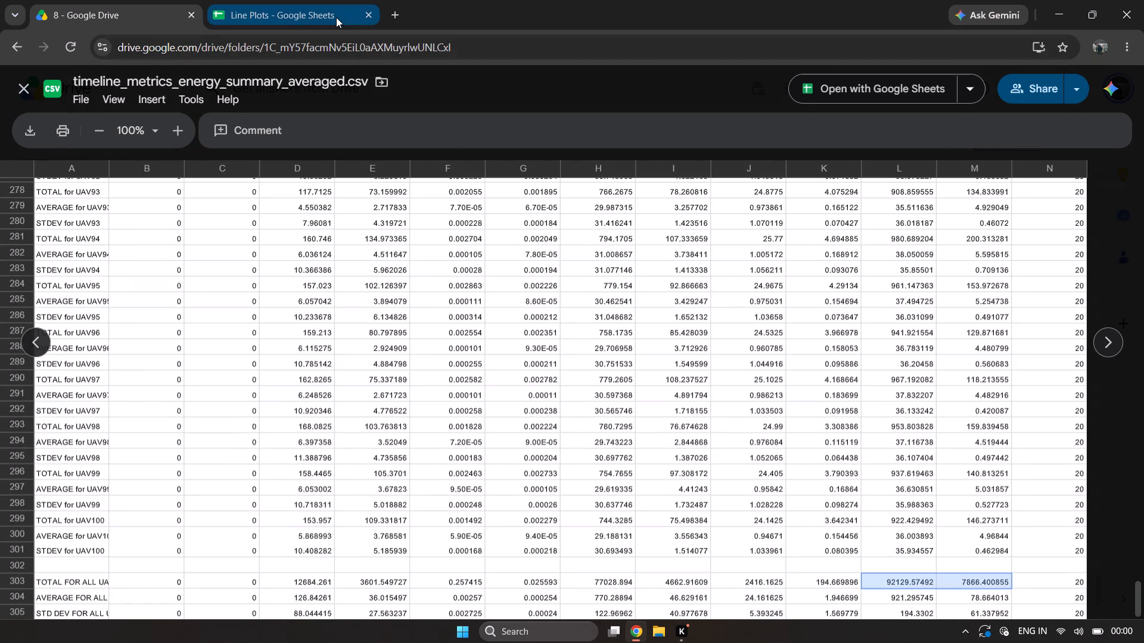
{"action": "left_click", "coordinate": [336, 17]}
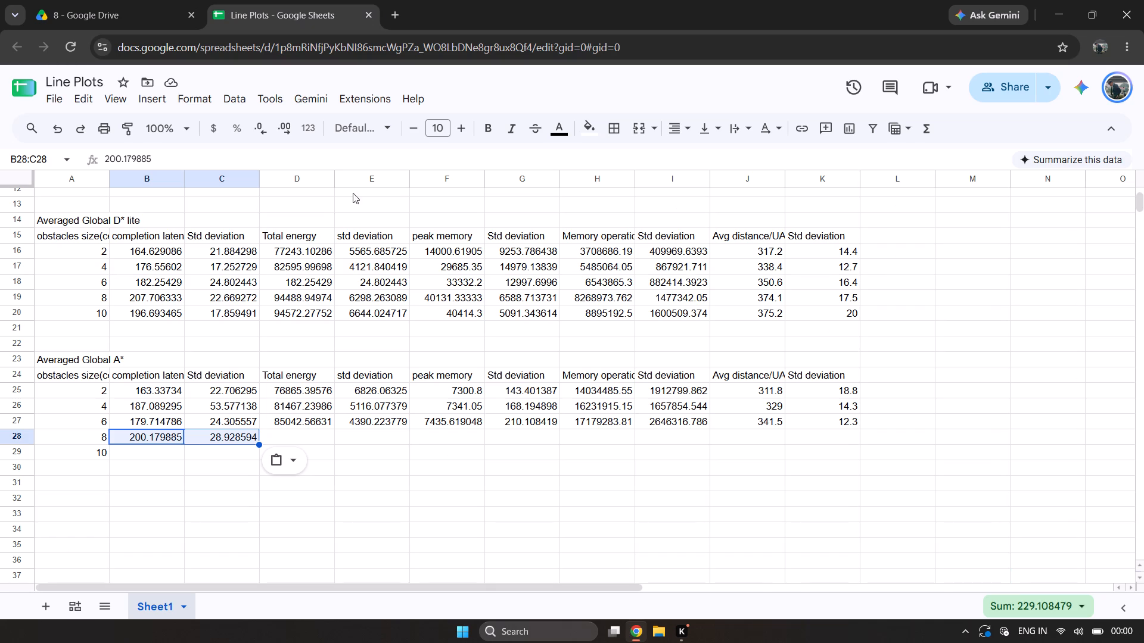
{"action": "left_click", "coordinate": [312, 438]}
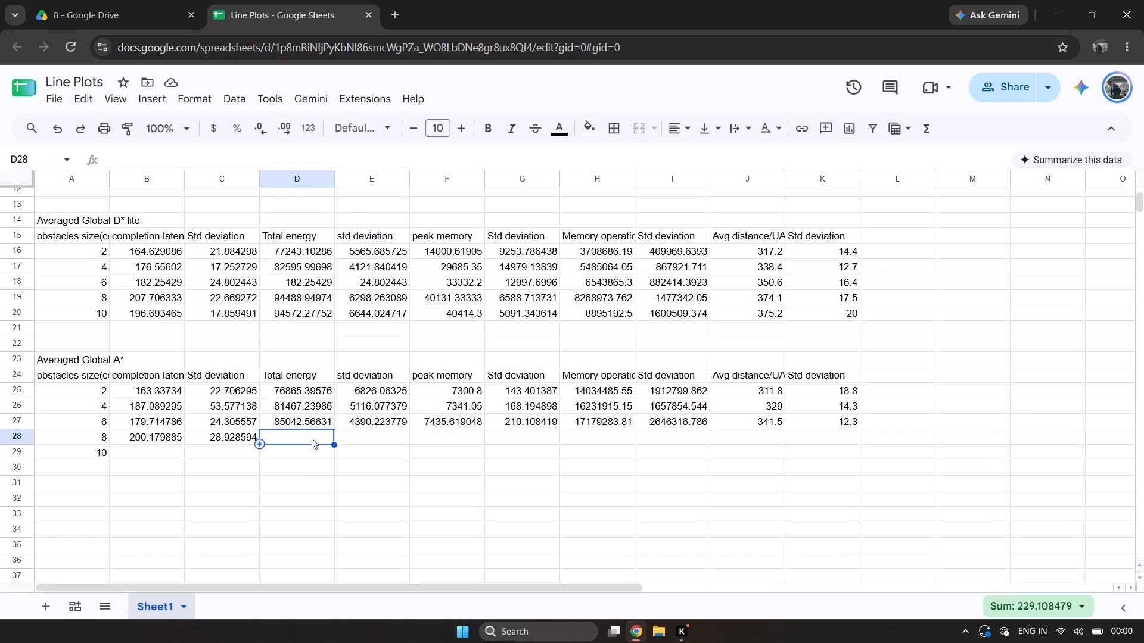
{"action": "key", "text": "ctrl+v"}
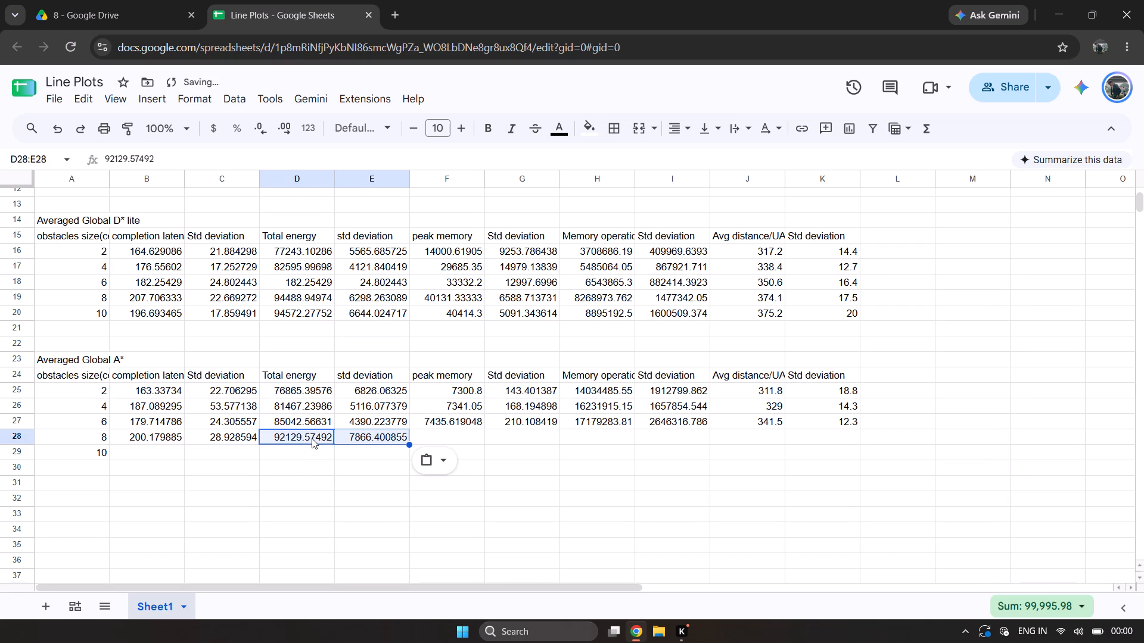
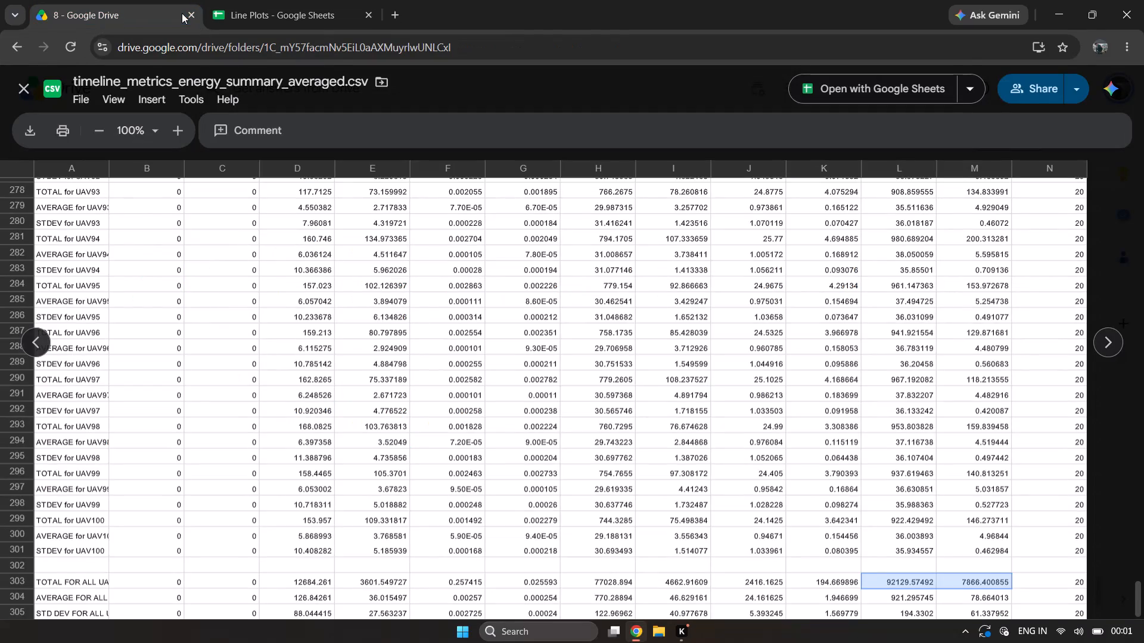
Copy the TOTAL FOR ALL memory operations values 17965482.6 and 1680926.107 from folder 8's timeline_metrics_memory_summary_averaged.csv into the Averaged Global A* size 8 row, starting at H28.
{"action": "left_click", "coordinate": [21, 78]}
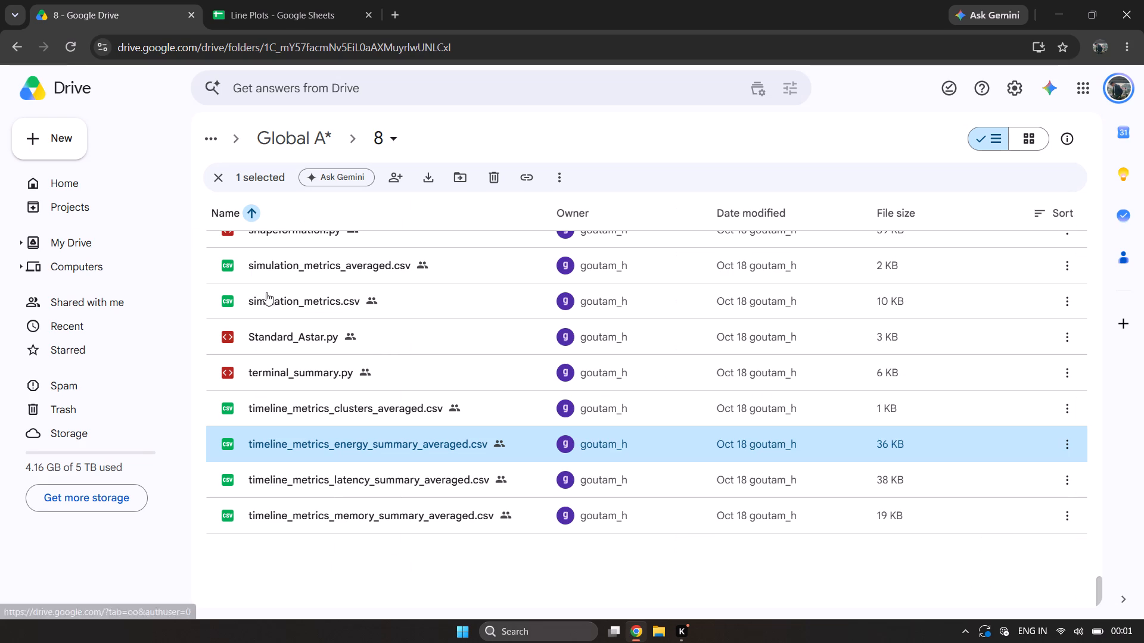
{"action": "double_click", "coordinate": [303, 512]}
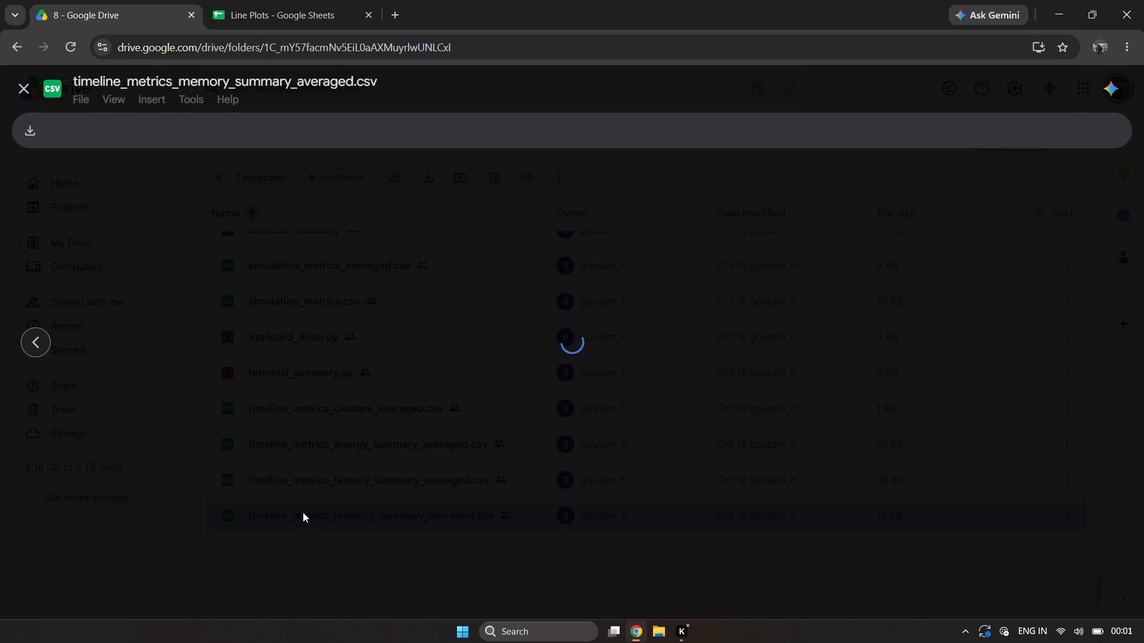
{"action": "scroll", "coordinate": [303, 512], "scroll_direction": "down", "scroll_amount": 20}
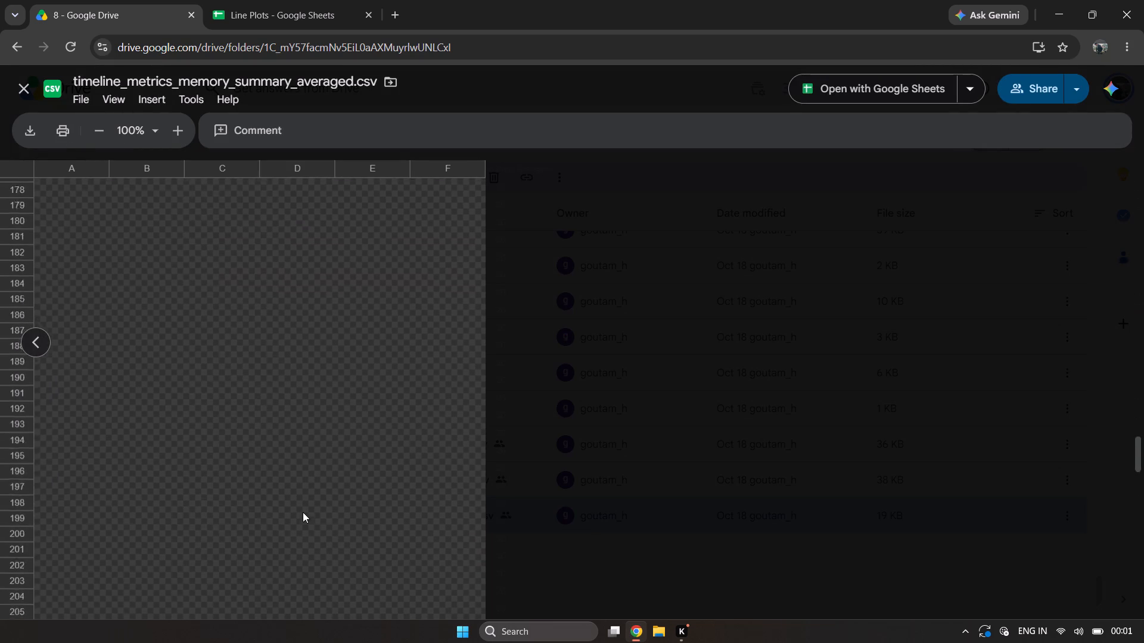
{"action": "scroll", "coordinate": [303, 512], "scroll_direction": "down", "scroll_amount": 20}
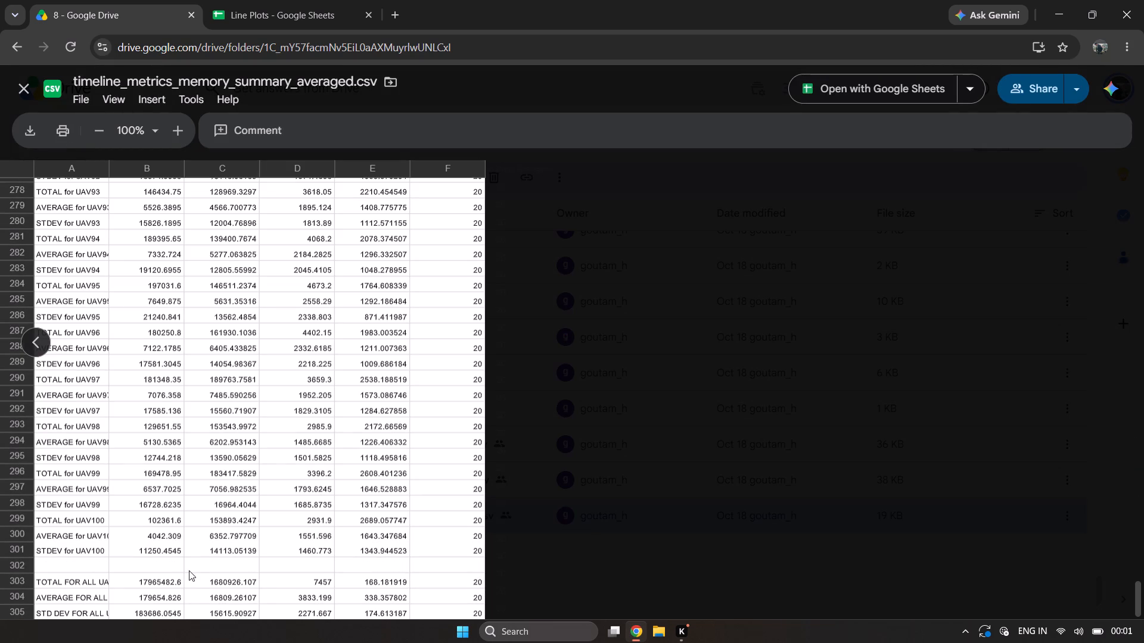
{"action": "left_click_drag", "start_coordinate": [198, 580], "coordinate": [213, 579]}
{"action": "left_click", "coordinate": [213, 579]}
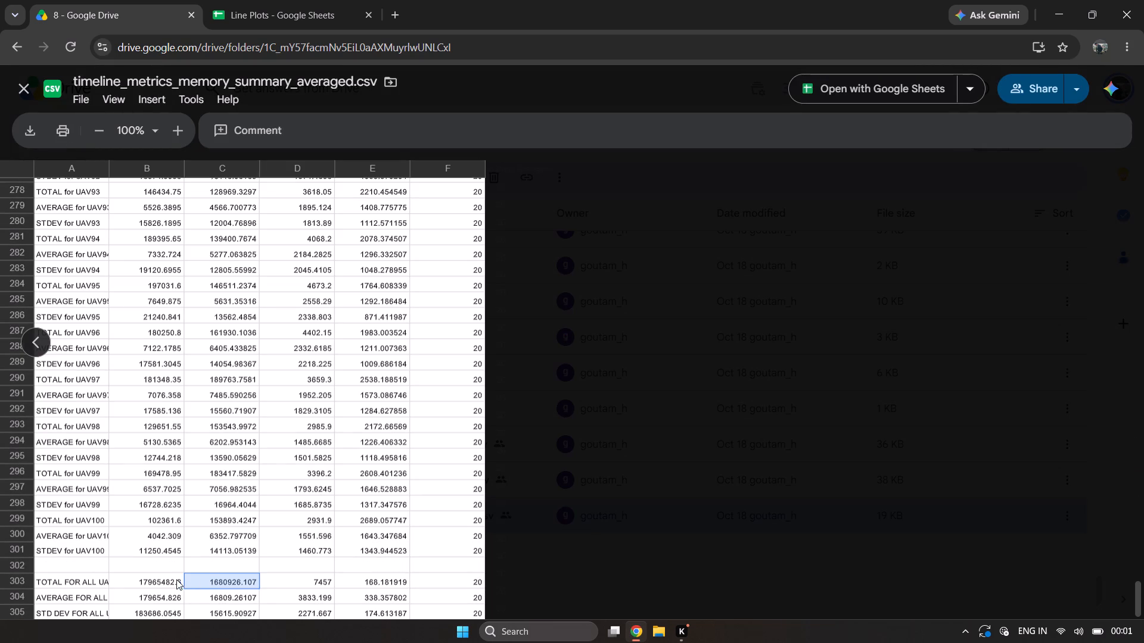
{"action": "left_click_drag", "start_coordinate": [166, 580], "coordinate": [206, 582]}
{"action": "key", "text": "ctrl+c"}
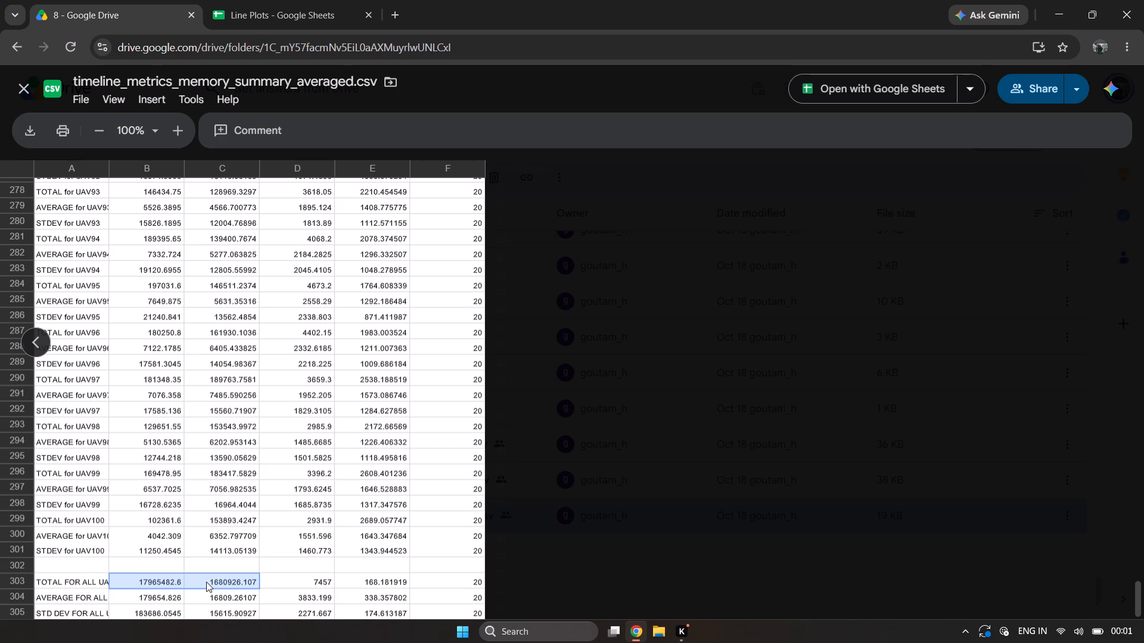
{"action": "left_click", "coordinate": [303, 12]}
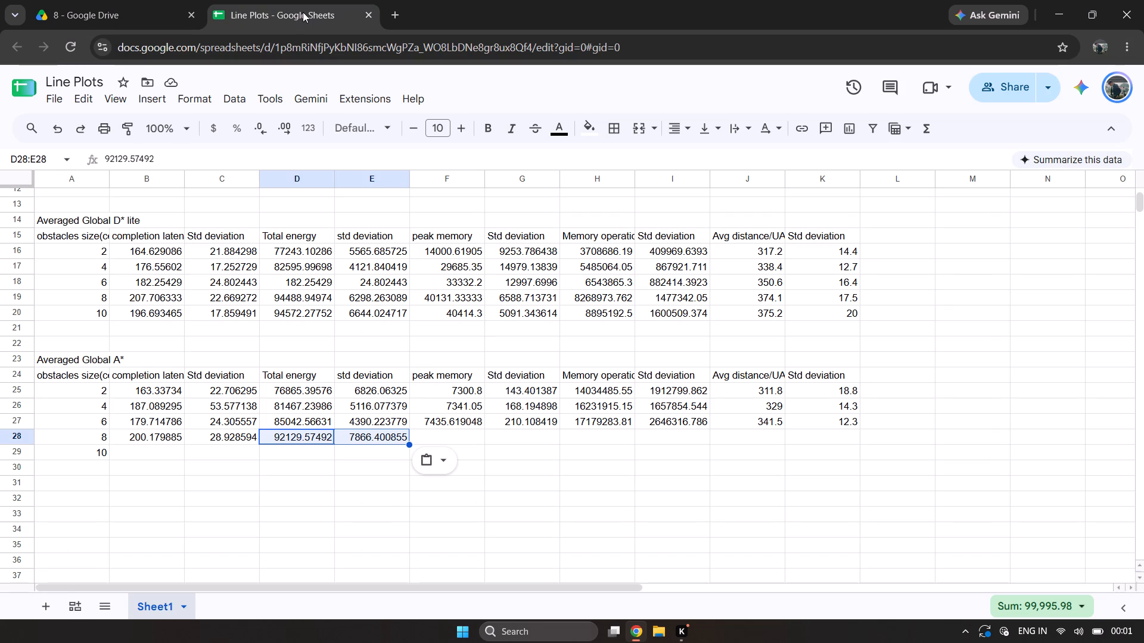
{"action": "left_click", "coordinate": [596, 446]}
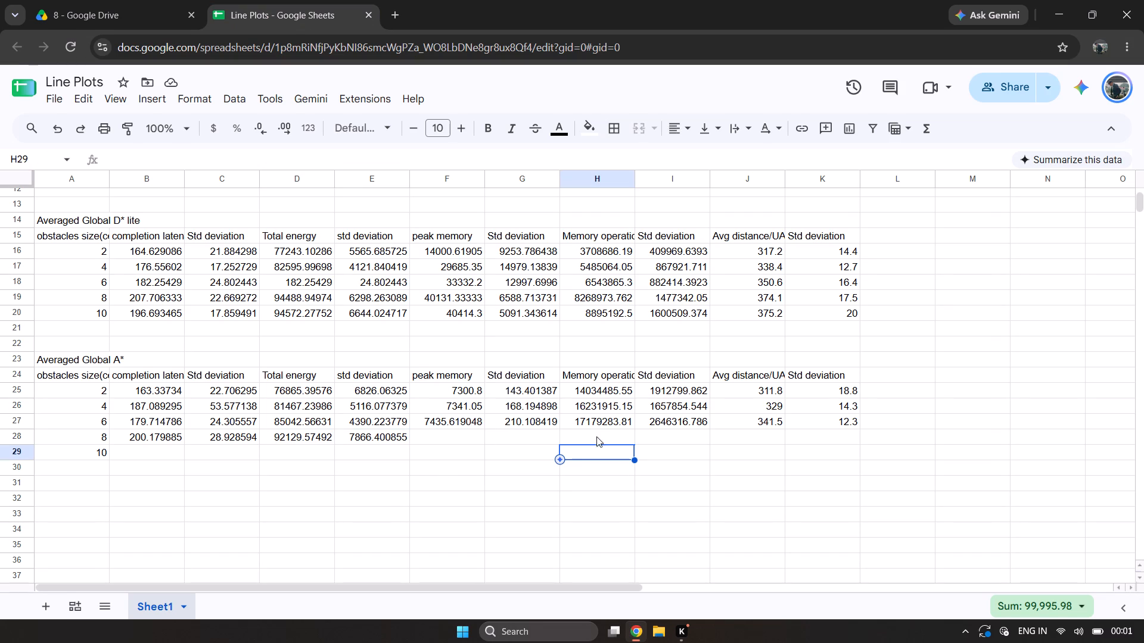
{"action": "left_click", "coordinate": [596, 433]}
{"action": "key", "text": "ctrl+v"}
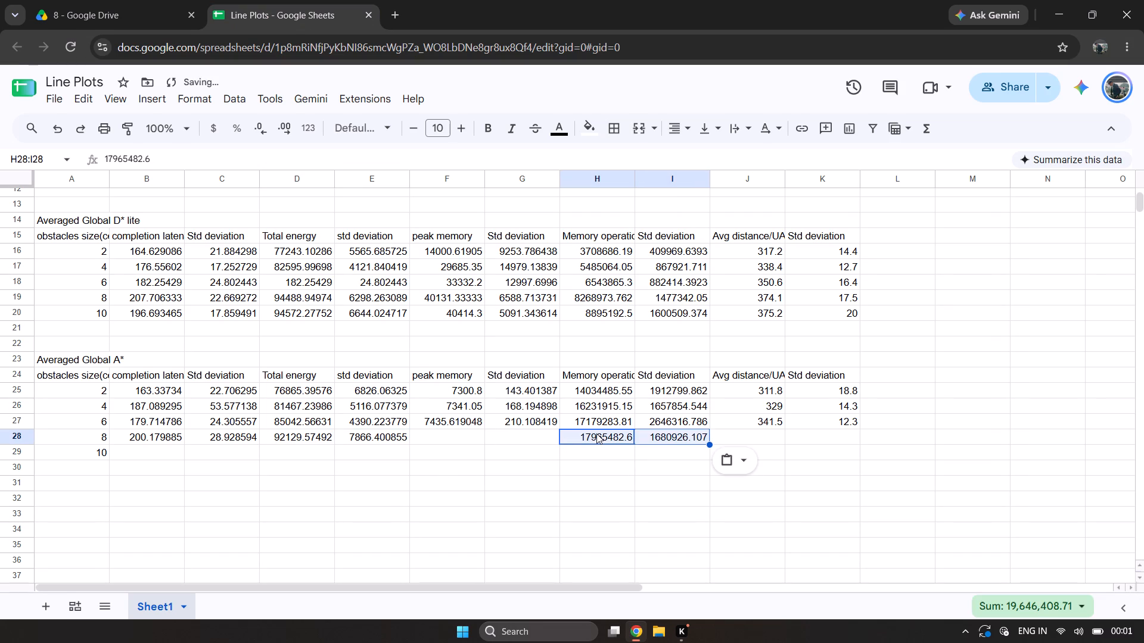
Copy the TOTAL FOR ALL peak memory values 7457 and 168.181919 from the same memory summary file into the size 8 row, starting at F28.
{"action": "left_click", "coordinate": [157, 0]}
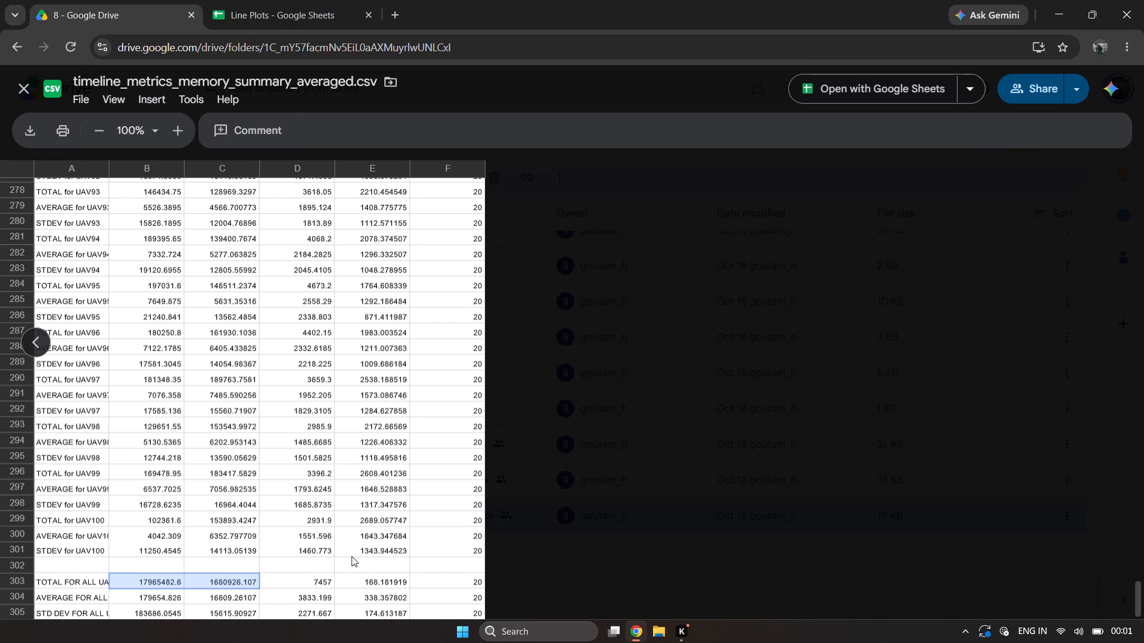
{"action": "left_click_drag", "start_coordinate": [301, 583], "coordinate": [382, 576]}
{"action": "key", "text": "ctrl+c"}
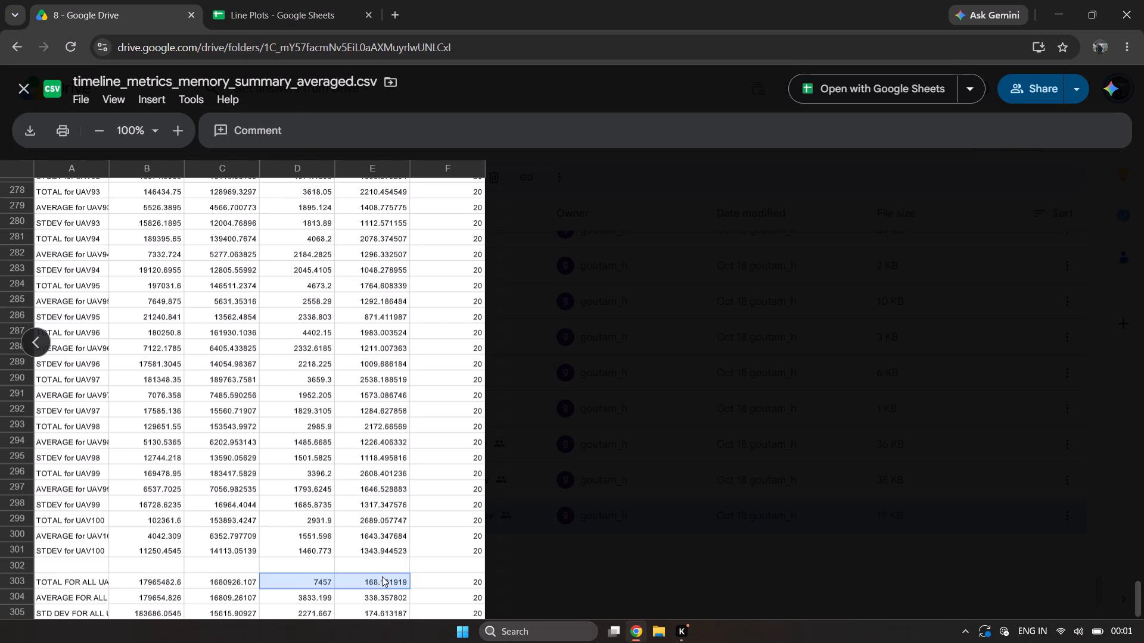
{"action": "left_click", "coordinate": [302, 0]}
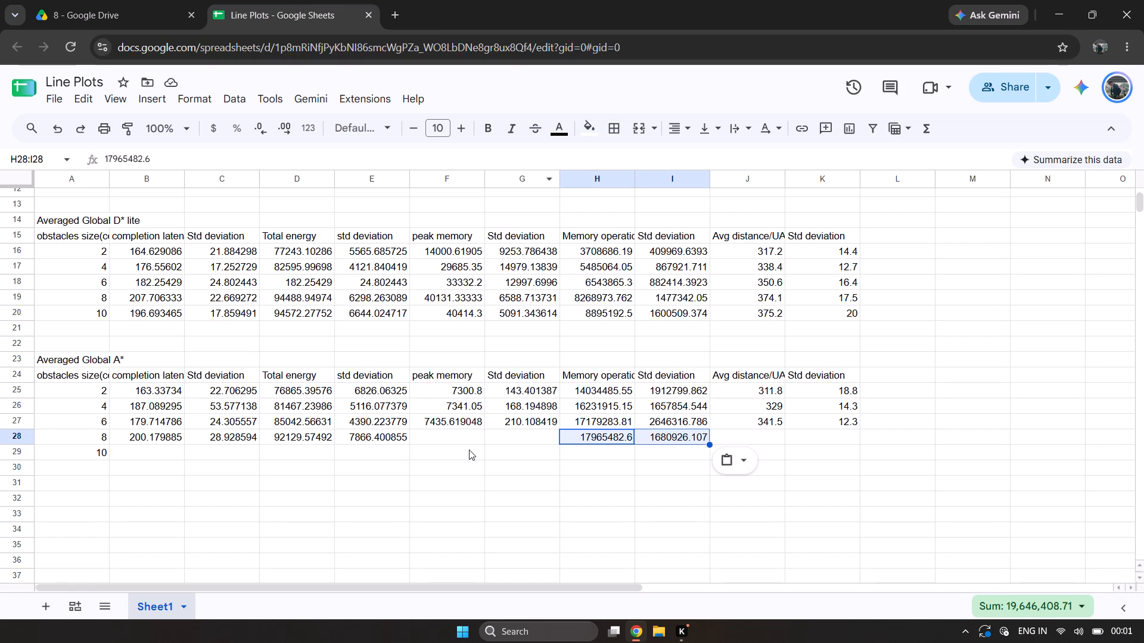
{"action": "left_click", "coordinate": [470, 444]}
{"action": "key", "text": "ctrl+v"}
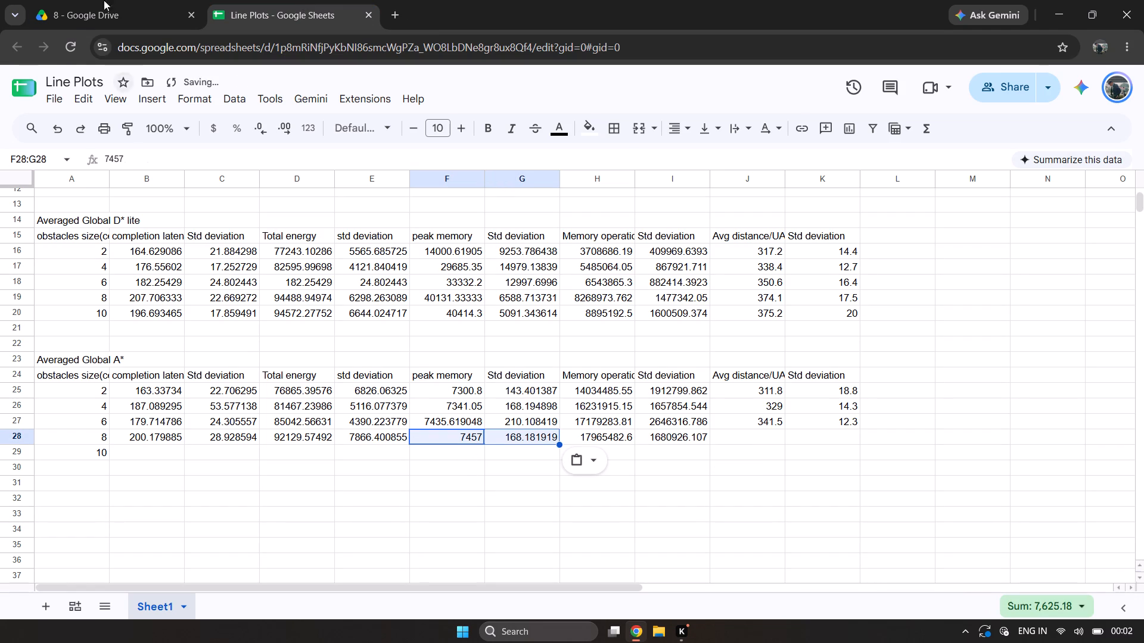
Copy the Avg Distance/UAV values 361.6 and 21.9 from folder 8's simulation_metrics_averaged.csv into the Averaged Global A* size 8 row, starting at J28.
{"action": "left_click", "coordinate": [108, 0]}
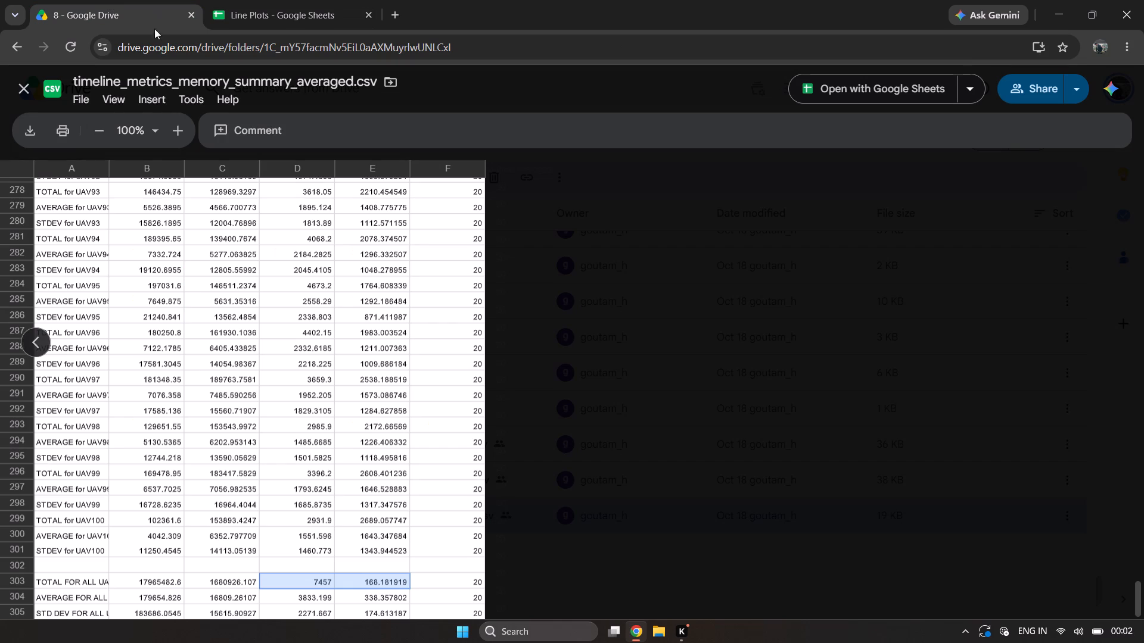
{"action": "left_click", "coordinate": [28, 93]}
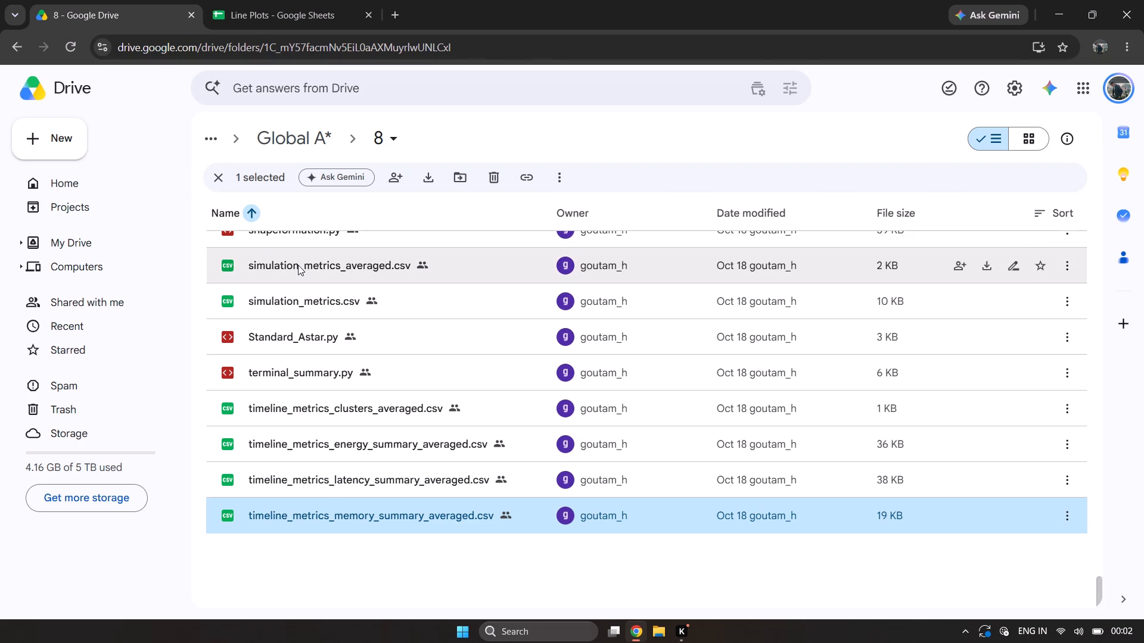
{"action": "double_click", "coordinate": [298, 265]}
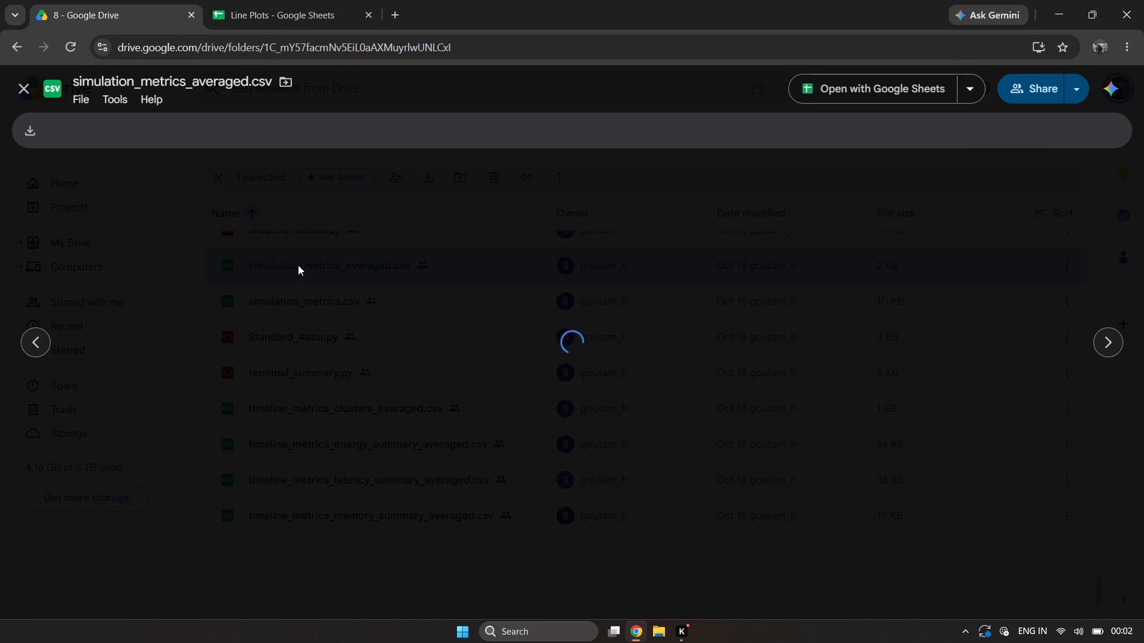
{"action": "scroll", "coordinate": [778, 199], "scroll_direction": "left", "scroll_amount": 2}
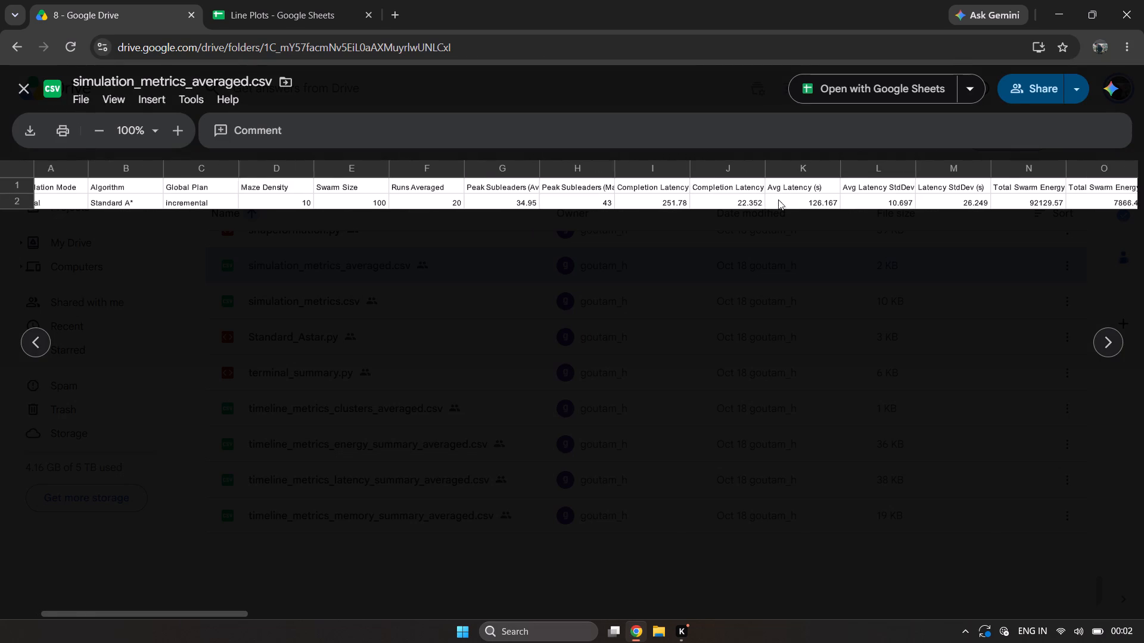
{"action": "scroll", "coordinate": [778, 199], "scroll_direction": "left", "scroll_amount": 6}
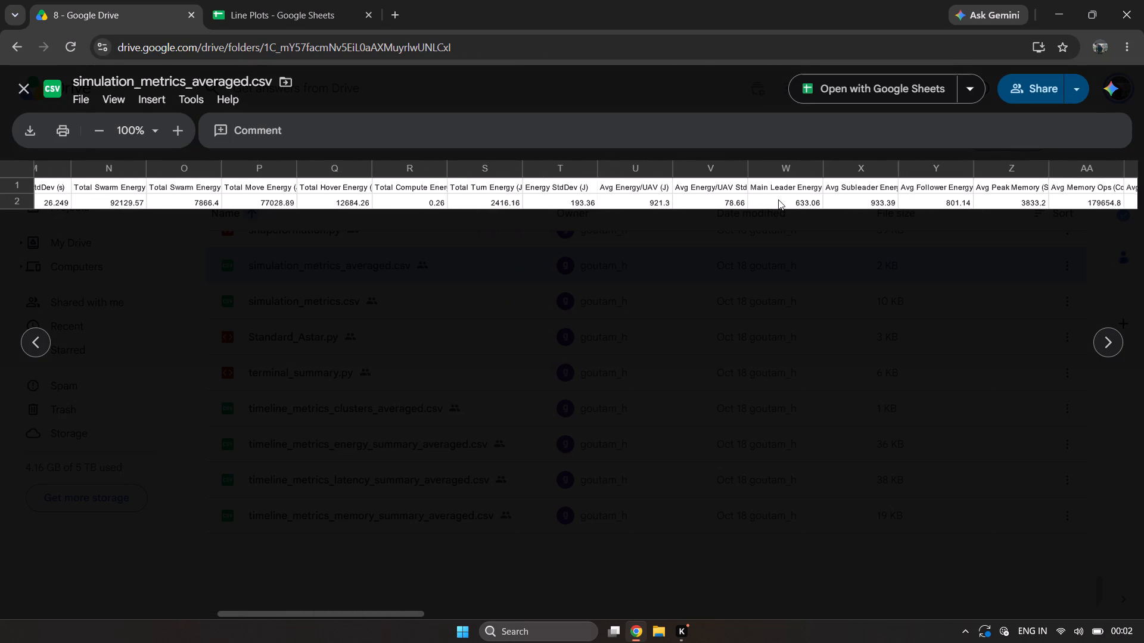
{"action": "scroll", "coordinate": [778, 199], "scroll_direction": "left", "scroll_amount": 4}
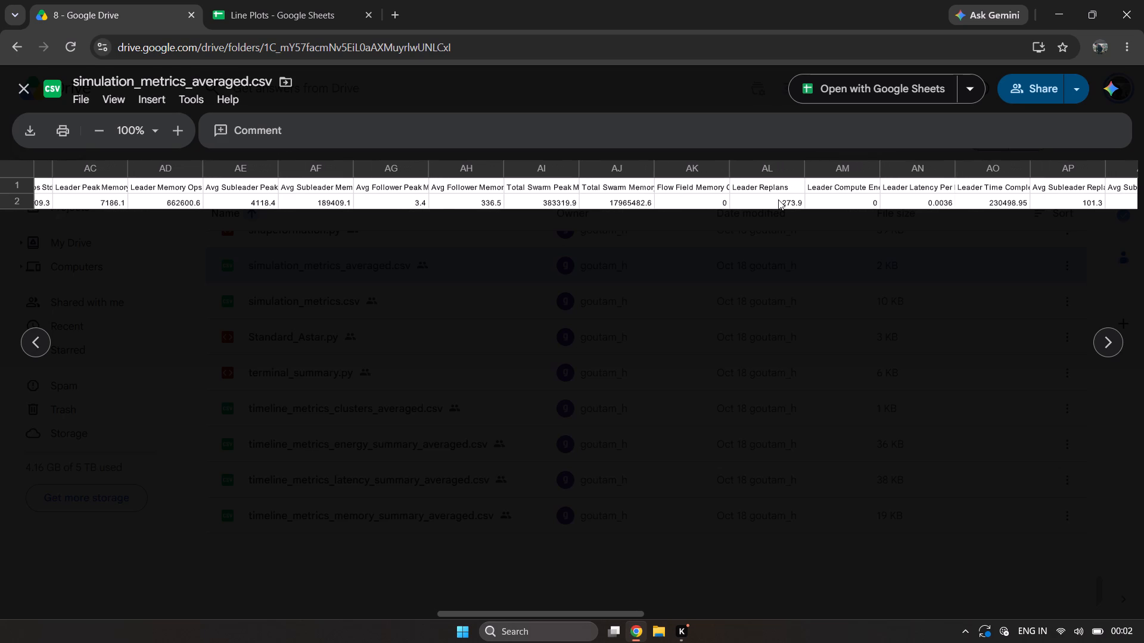
{"action": "scroll", "coordinate": [778, 199], "scroll_direction": "left", "scroll_amount": 4}
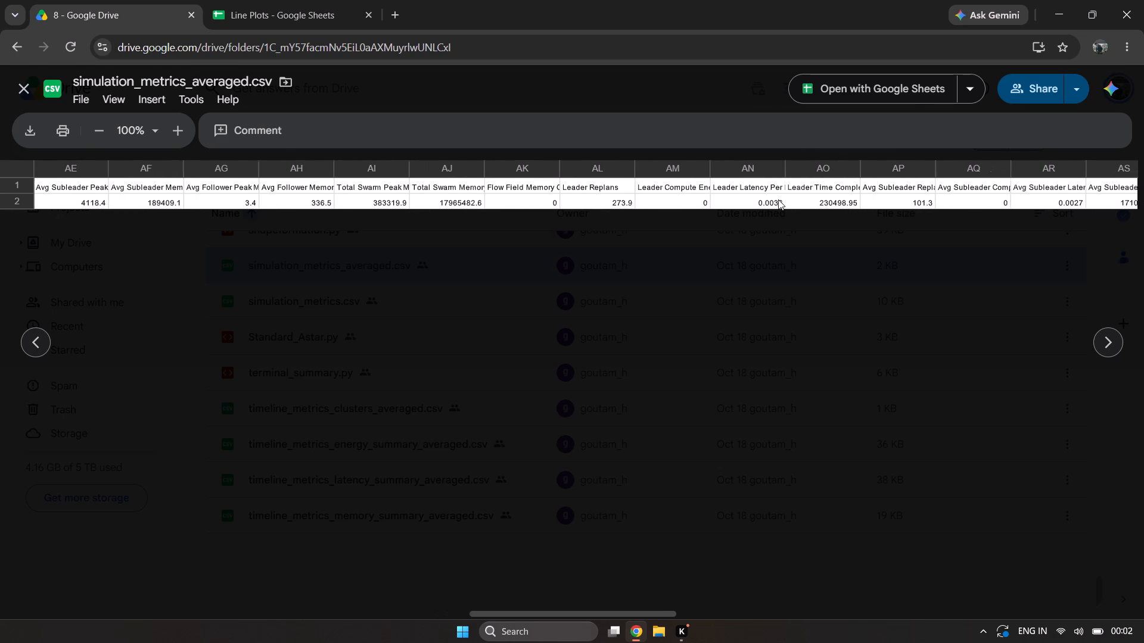
{"action": "scroll", "coordinate": [778, 199], "scroll_direction": "left", "scroll_amount": 4}
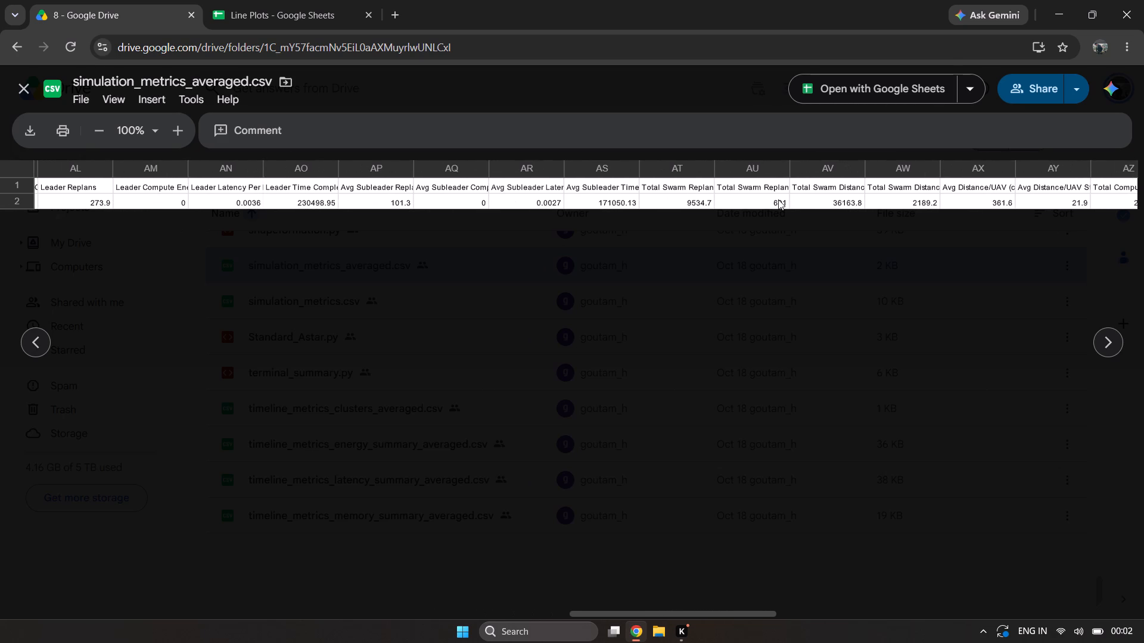
{"action": "scroll", "coordinate": [778, 199], "scroll_direction": "left", "scroll_amount": 2}
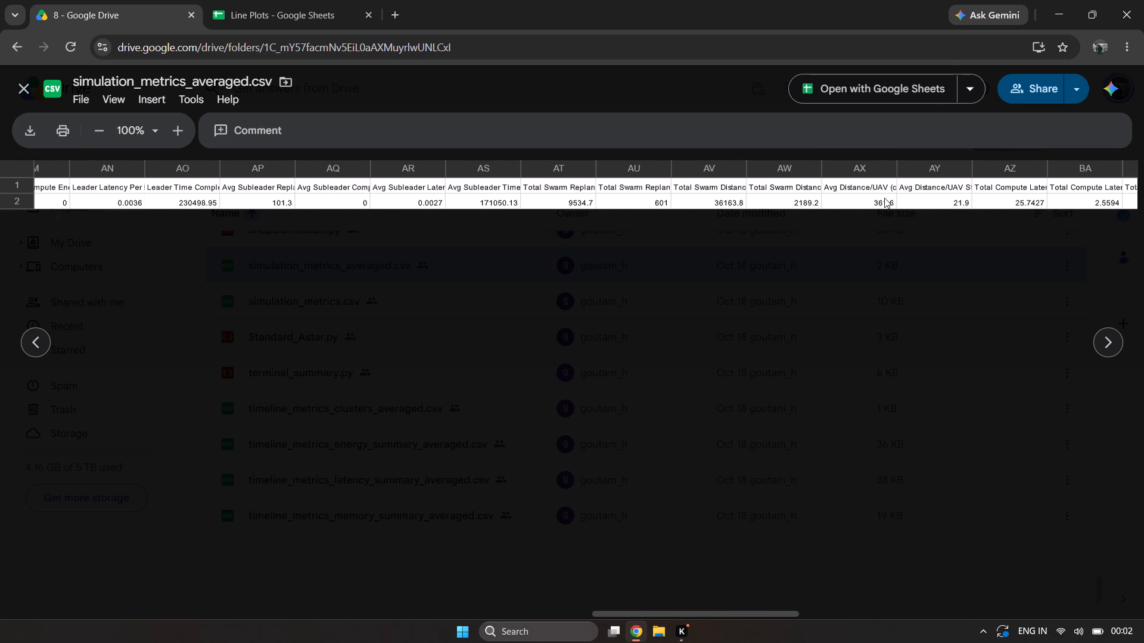
{"action": "left_click_drag", "start_coordinate": [874, 205], "coordinate": [901, 202]}
{"action": "key", "text": "ctrl+c"}
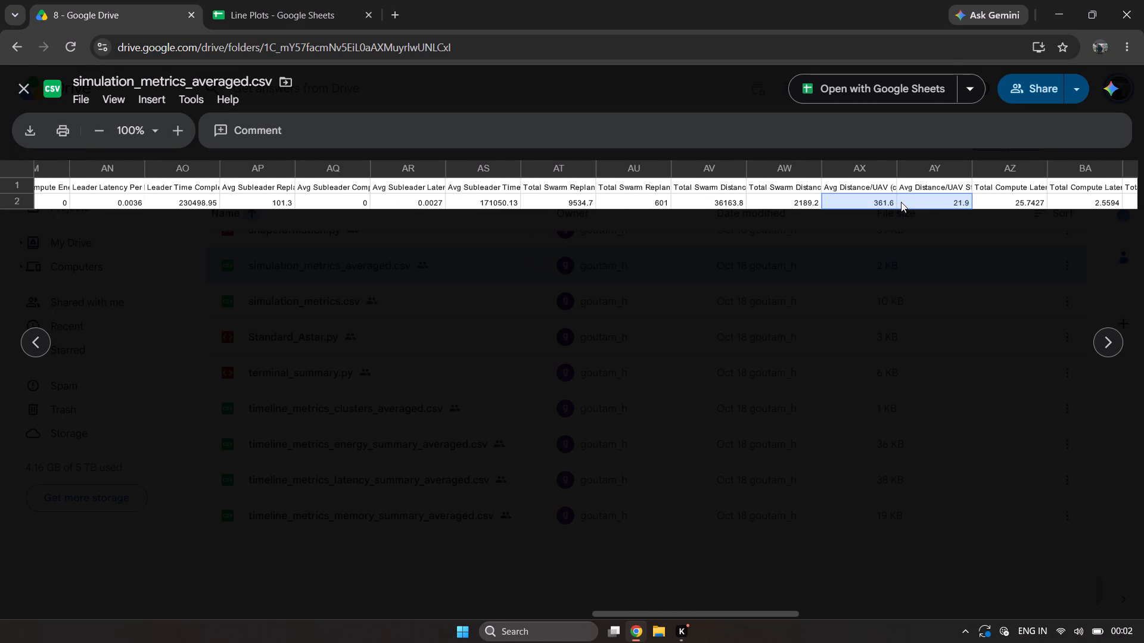
{"action": "left_click", "coordinate": [306, 0]}
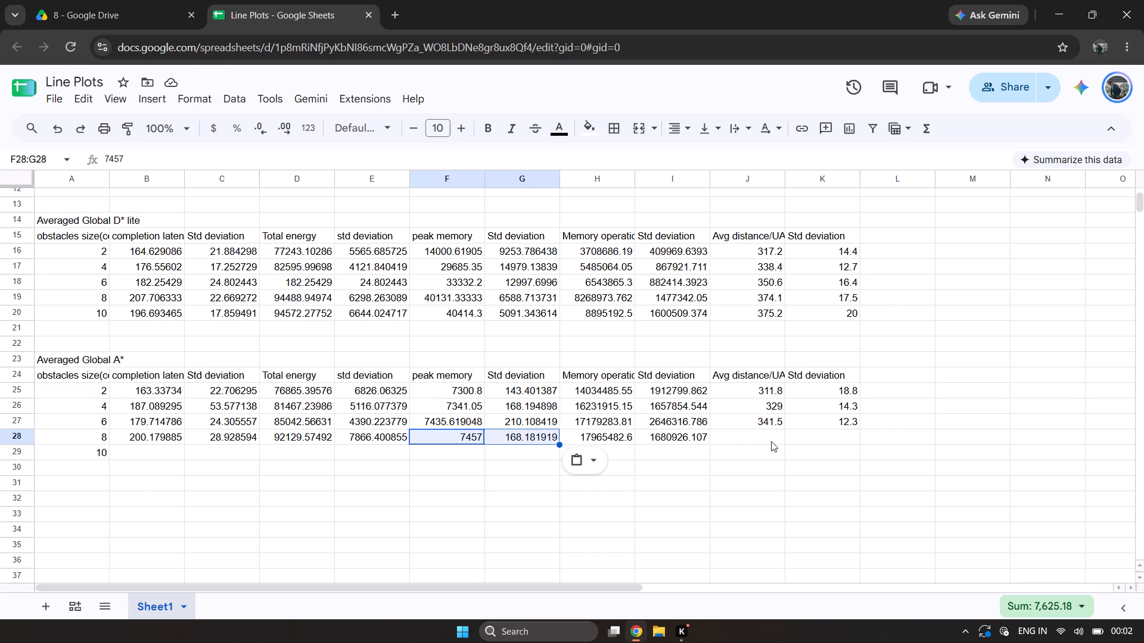
{"action": "left_click", "coordinate": [771, 441]}
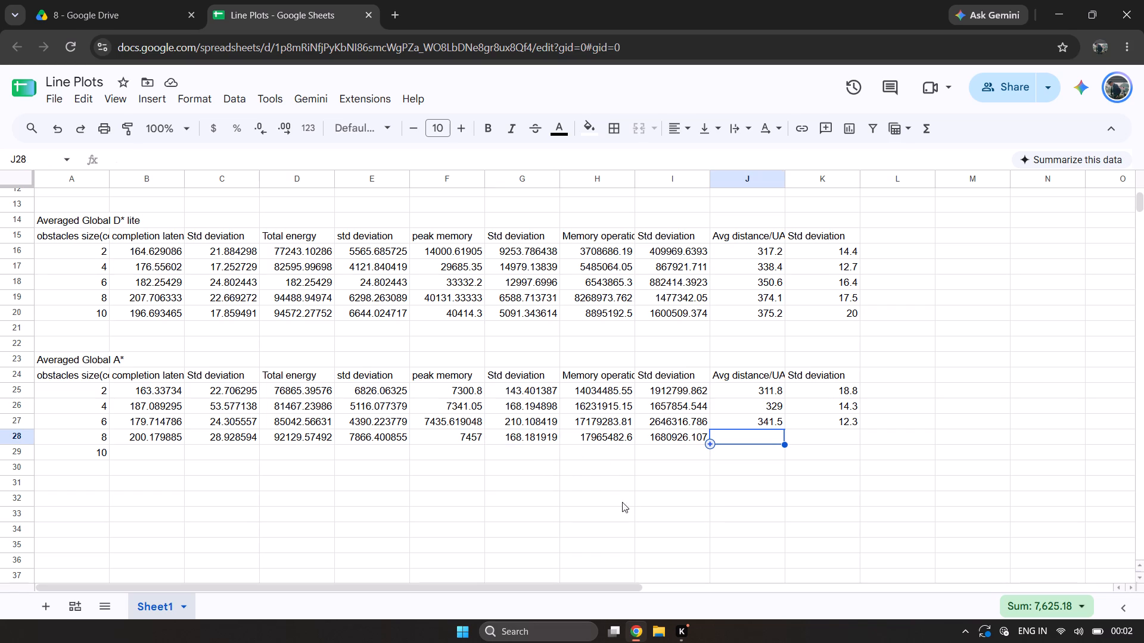
{"action": "key", "text": "ctrl+v"}
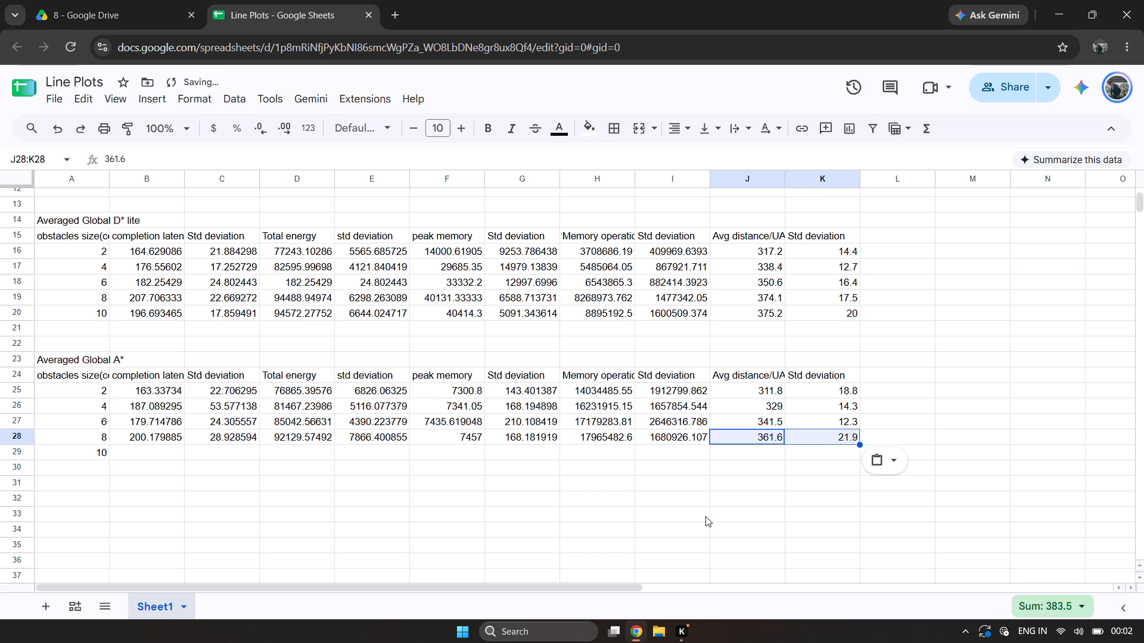
{"action": "left_click", "coordinate": [705, 516]}
Open folder 10 under Global A* in Drive and find its averaged timeline metrics files.
{"action": "left_click", "coordinate": [146, 1]}
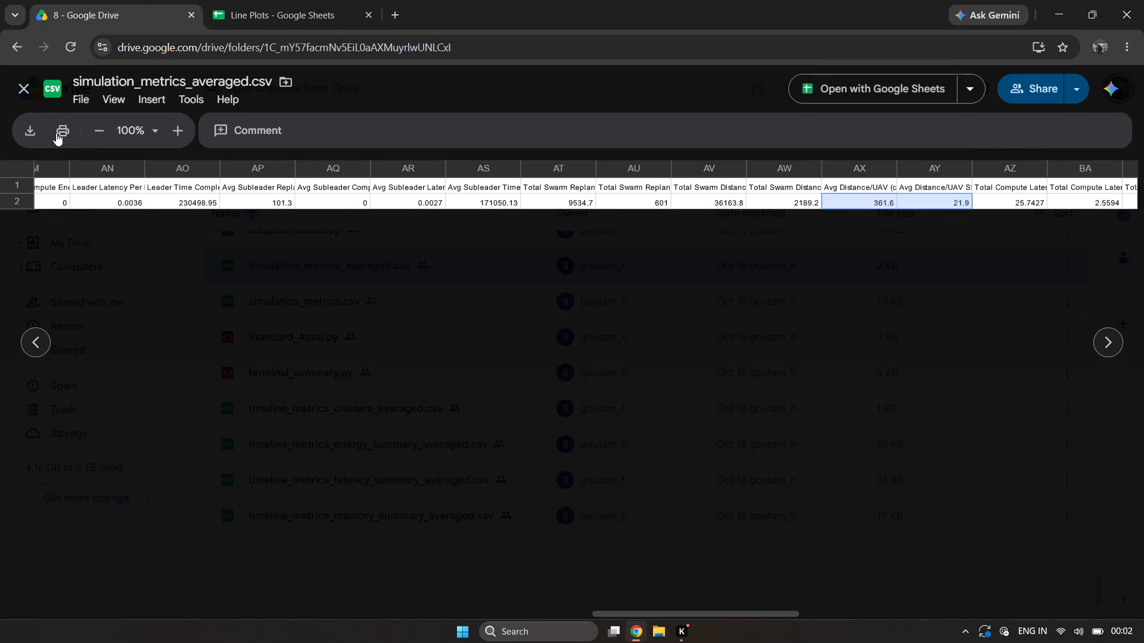
{"action": "left_click", "coordinate": [32, 82]}
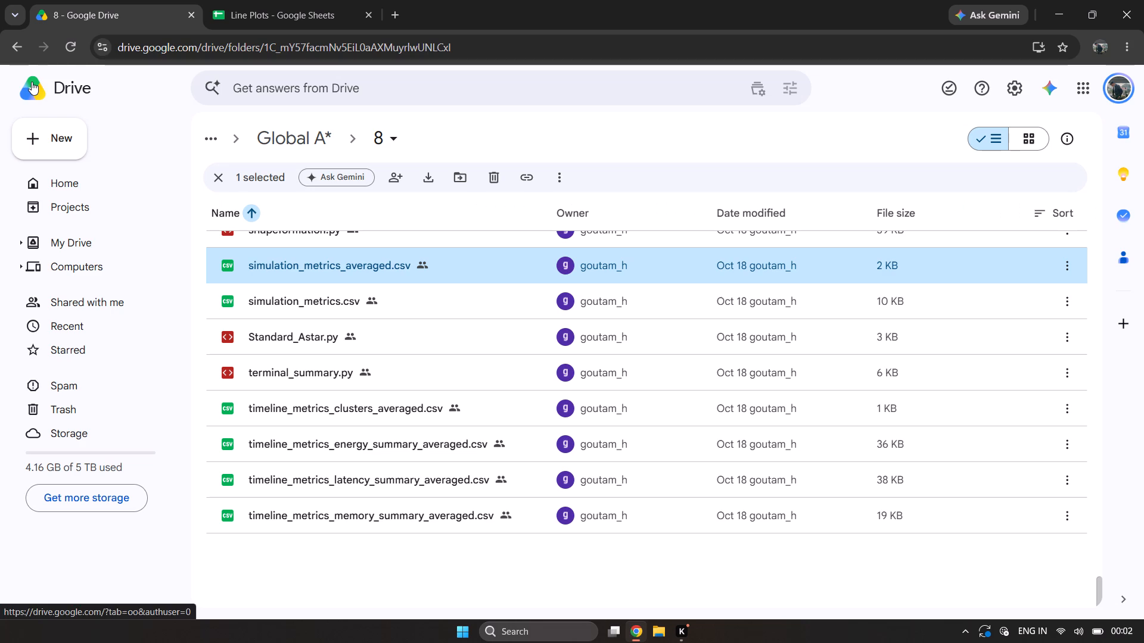
{"action": "left_click", "coordinate": [11, 42]}
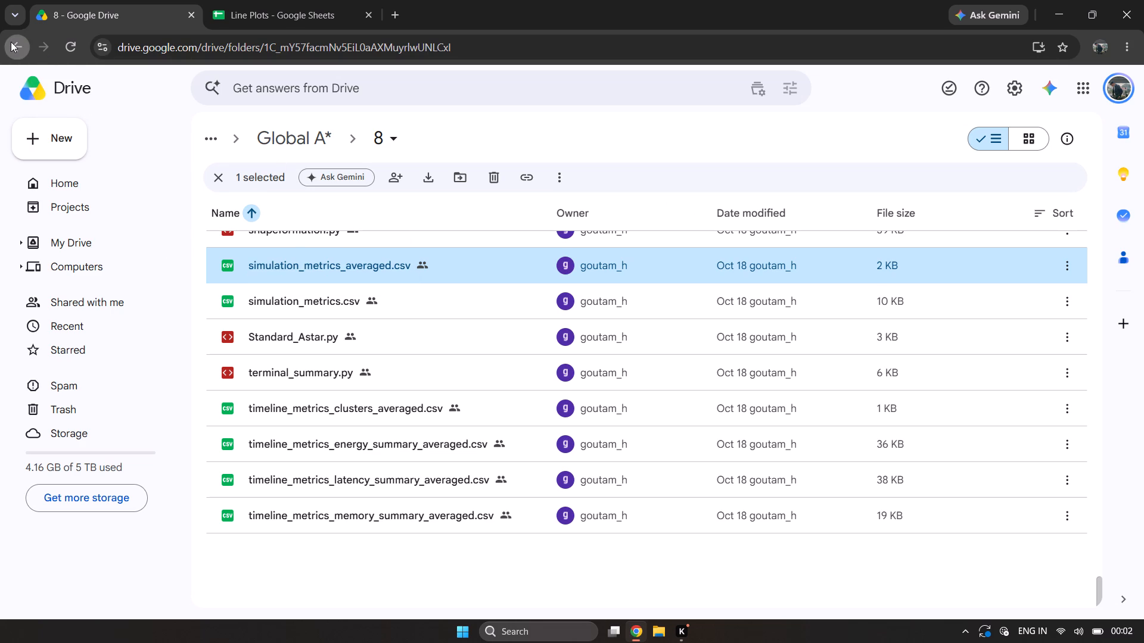
{"action": "double_click", "coordinate": [306, 349]}
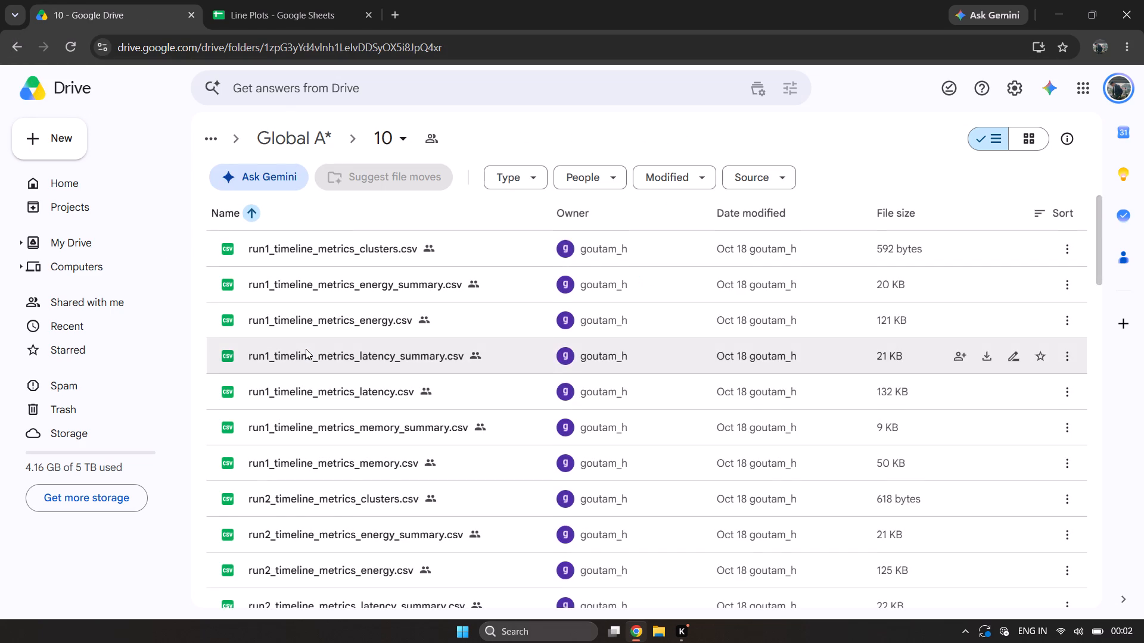
{"action": "scroll", "coordinate": [306, 349], "scroll_direction": "down", "scroll_amount": 17}
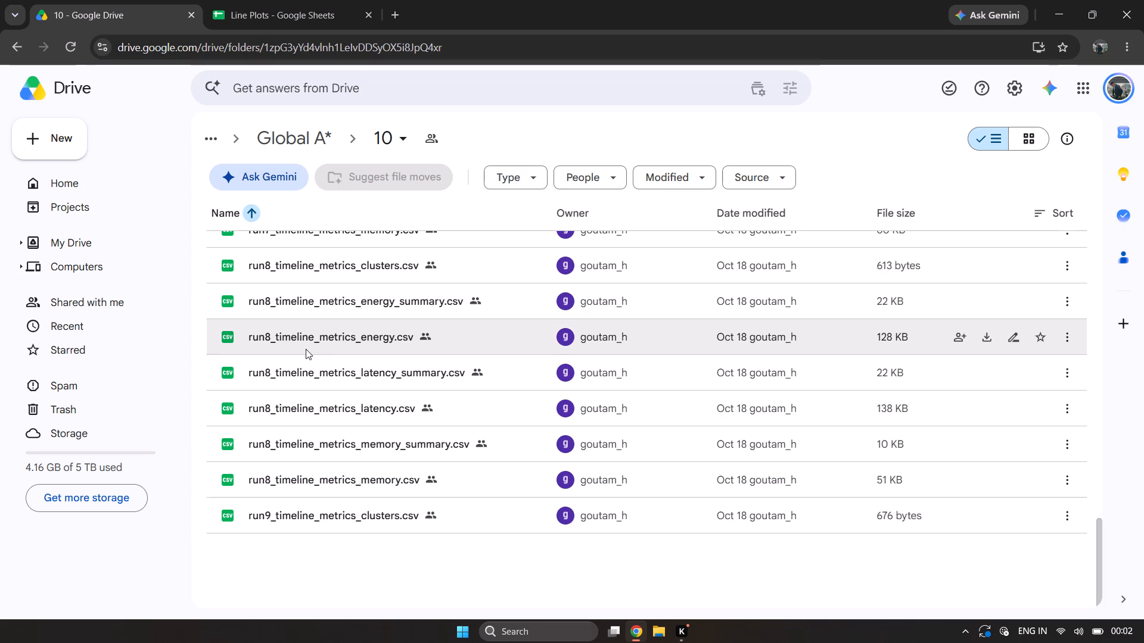
{"action": "scroll", "coordinate": [306, 349], "scroll_direction": "down", "scroll_amount": 11}
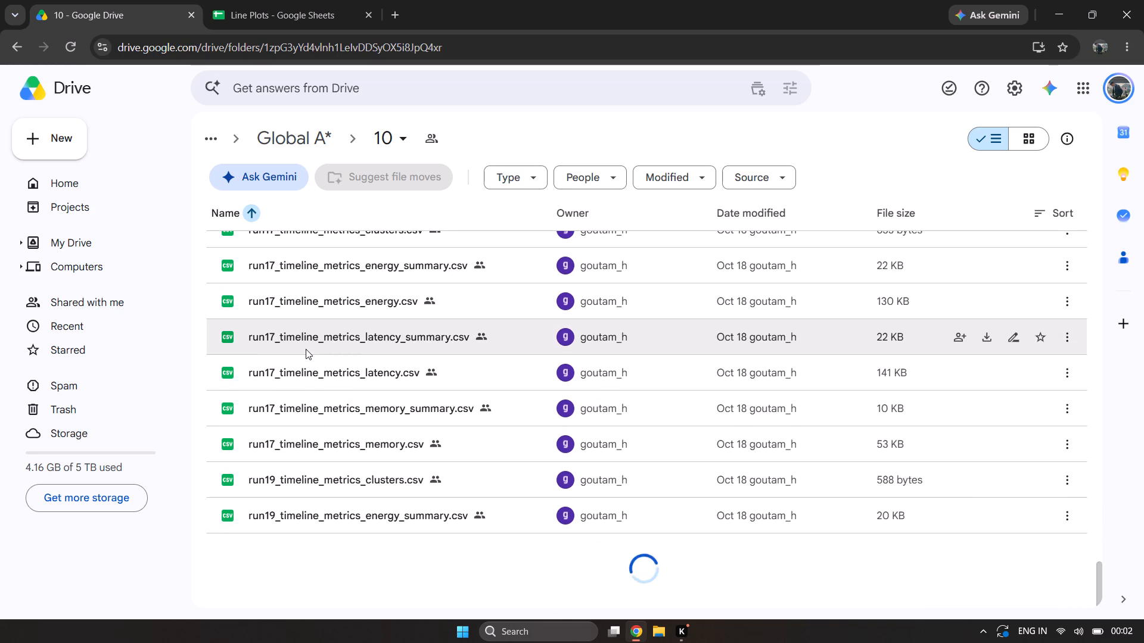
{"action": "scroll", "coordinate": [306, 349], "scroll_direction": "down", "scroll_amount": 14}
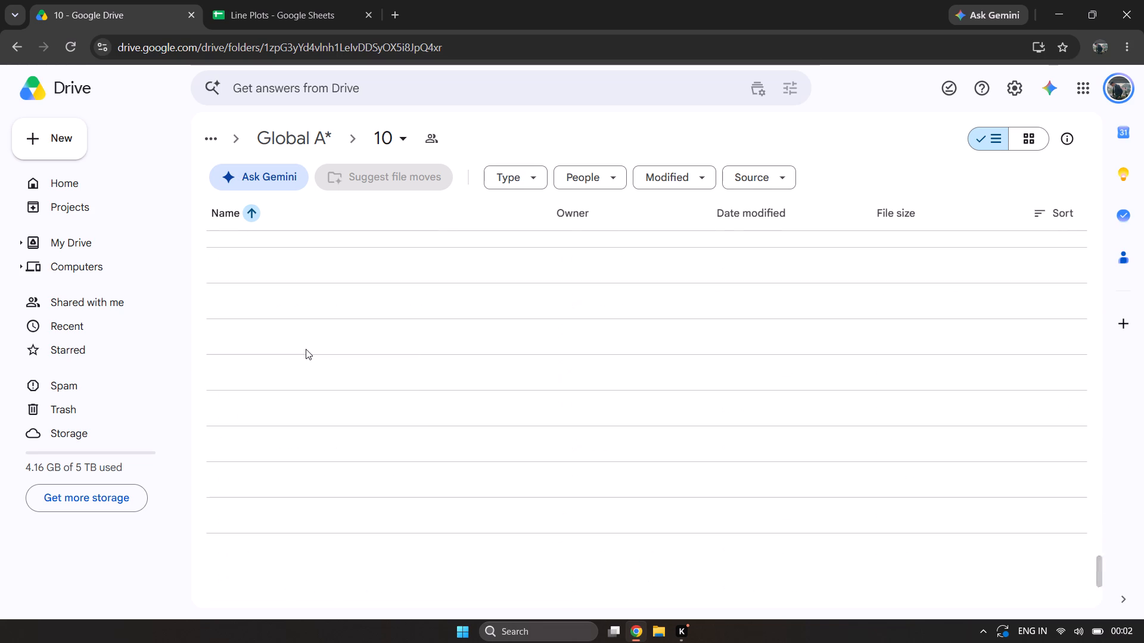
{"action": "scroll", "coordinate": [306, 349], "scroll_direction": "down", "scroll_amount": 7}
Copy the Max Individual Latency values 194.63185 and 31.397755 from folder 10's timeline_metrics_latency_summary_averaged.csv into the Averaged Global A* size 10 row, starting at B29.
{"action": "double_click", "coordinate": [347, 478]}
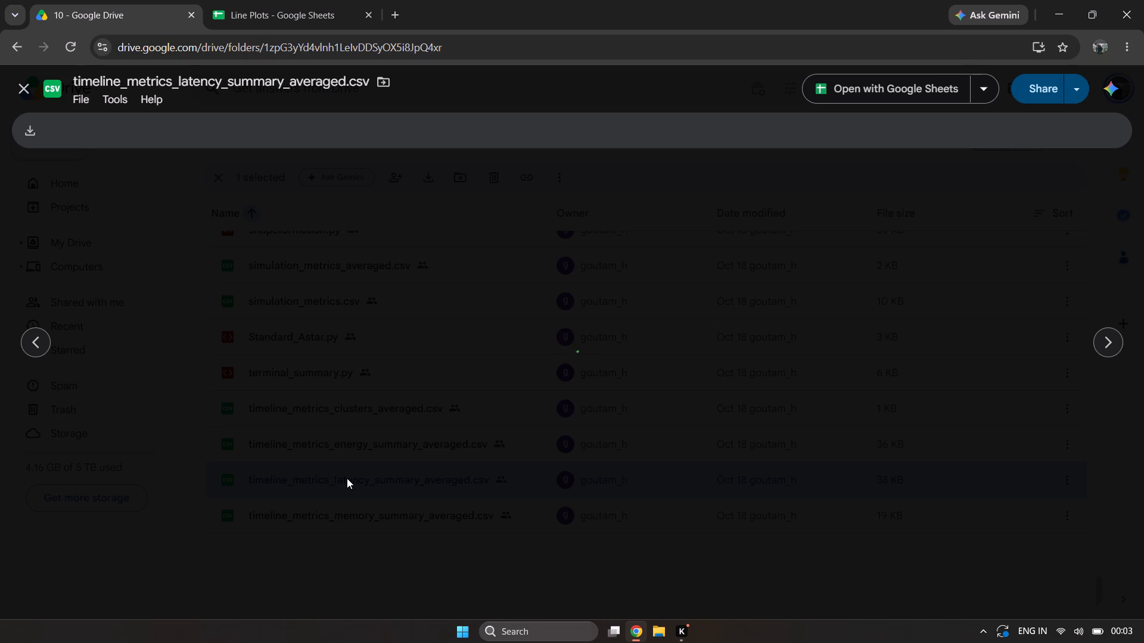
{"action": "scroll", "coordinate": [347, 478], "scroll_direction": "up", "scroll_amount": 1}
{"action": "scroll", "coordinate": [347, 478], "scroll_direction": "down", "scroll_amount": 10}
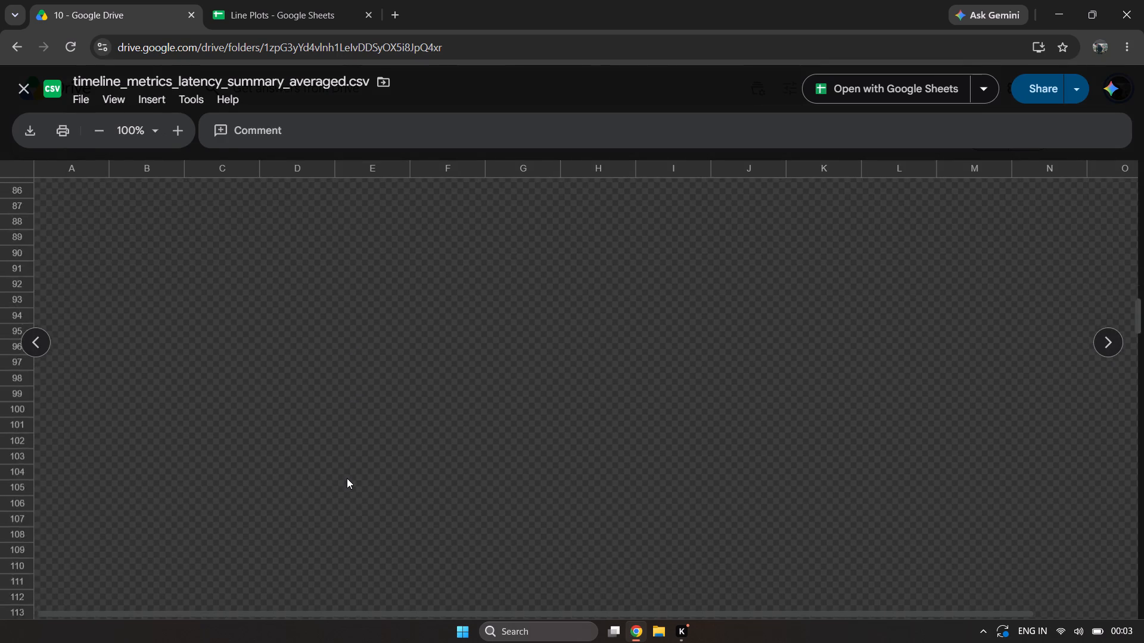
{"action": "scroll", "coordinate": [347, 478], "scroll_direction": "down", "scroll_amount": 20}
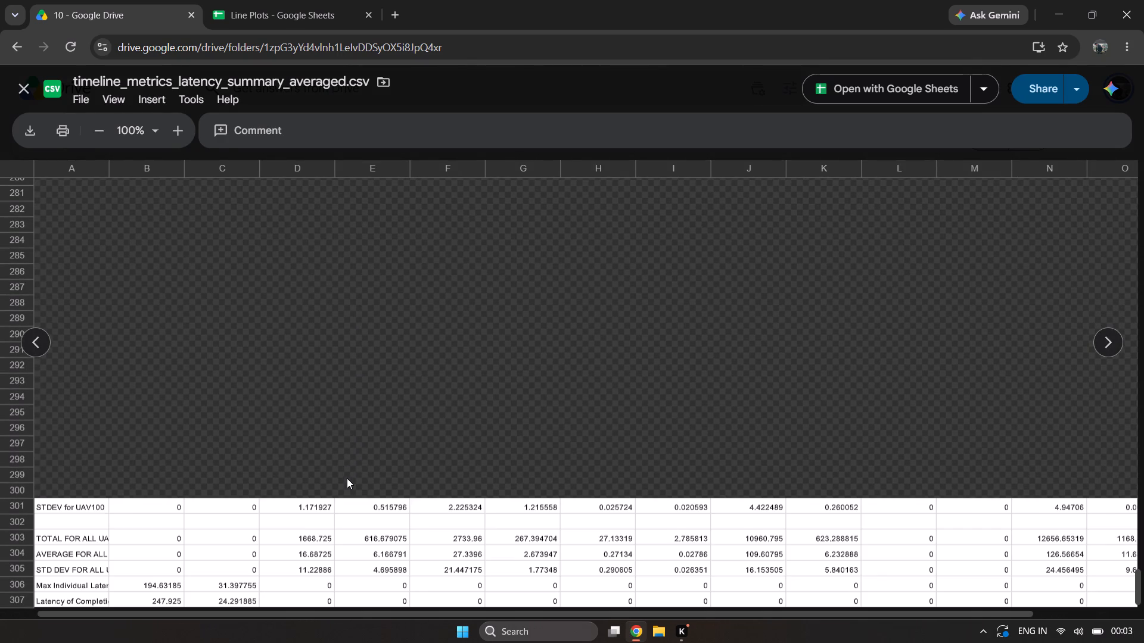
{"action": "left_click_drag", "start_coordinate": [169, 585], "coordinate": [176, 584]}
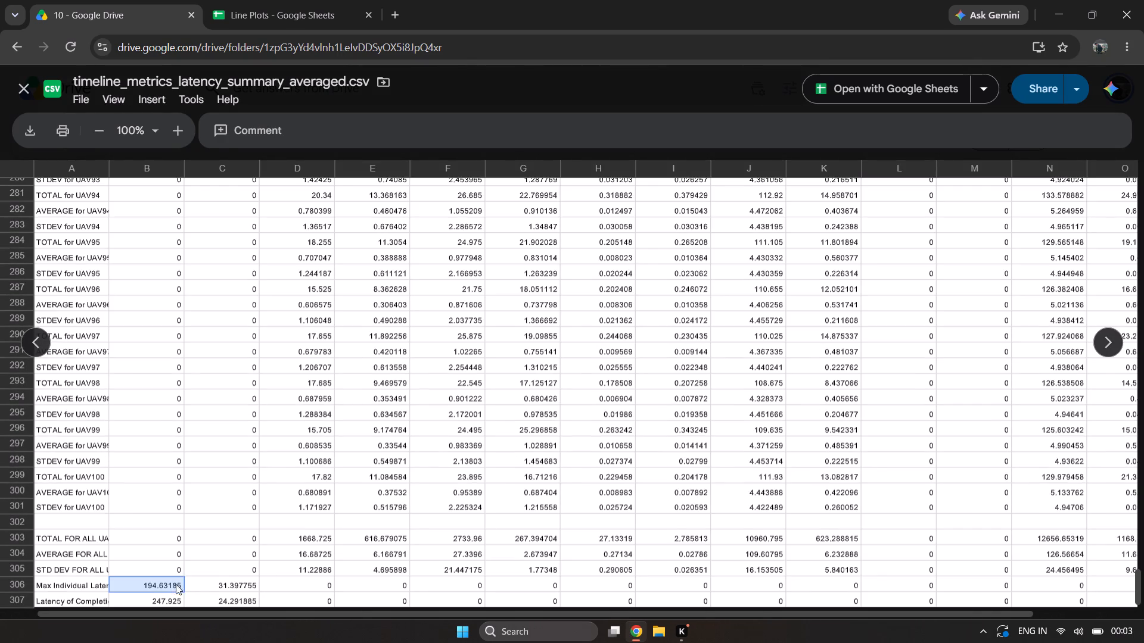
{"action": "left_click_drag", "start_coordinate": [176, 584], "coordinate": [196, 582]}
{"action": "key", "text": "ctrl+c"}
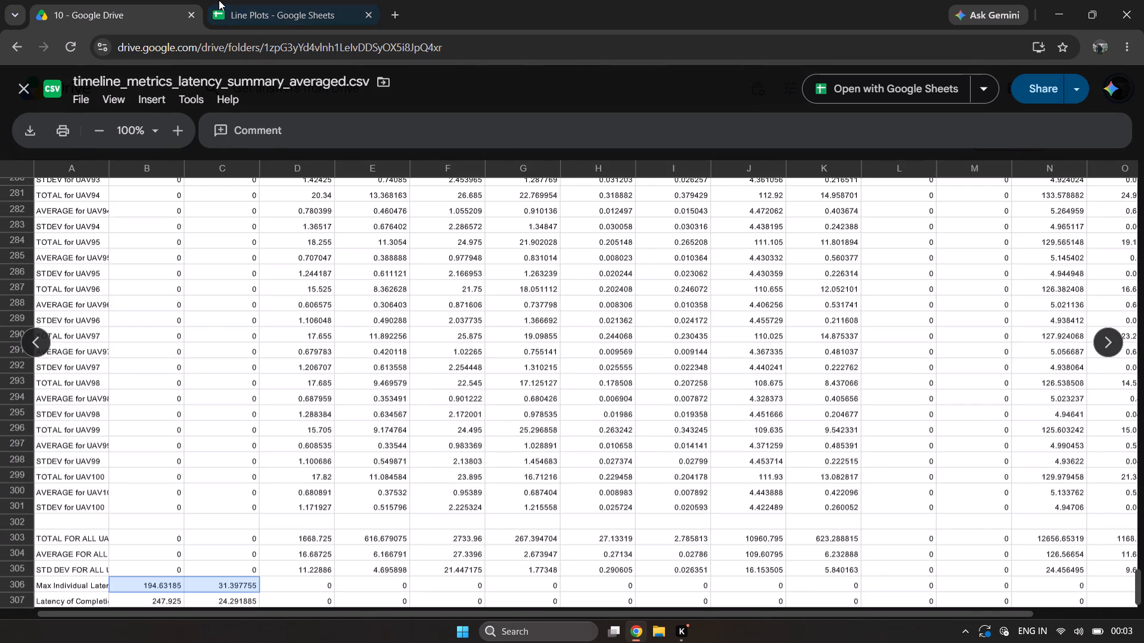
{"action": "left_click", "coordinate": [220, 1]}
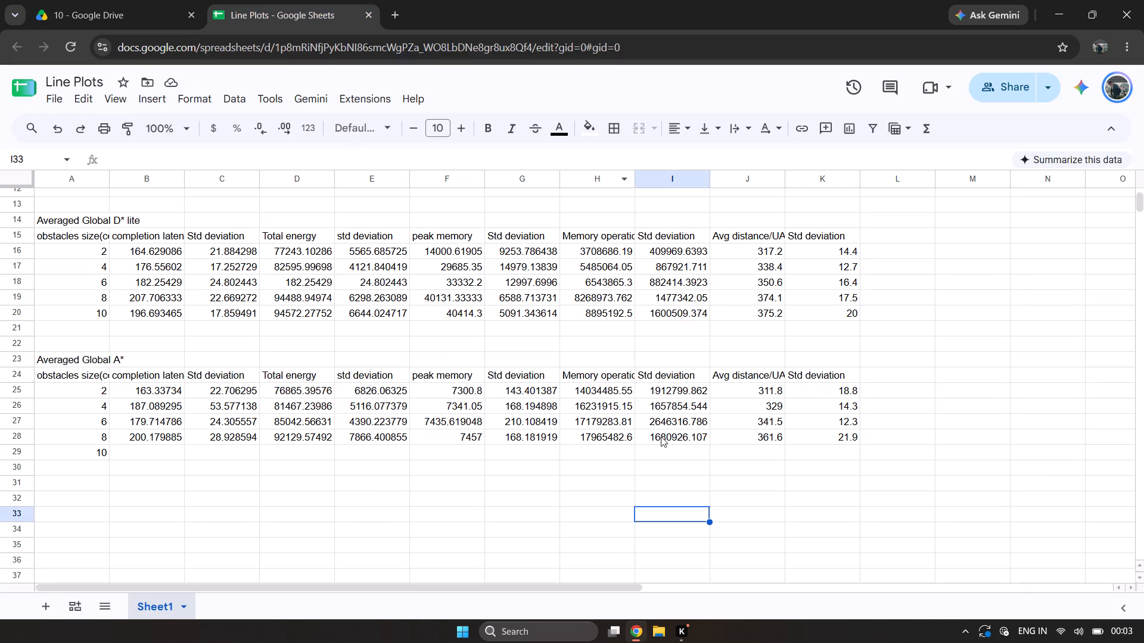
{"action": "left_click", "coordinate": [148, 454]}
{"action": "key", "text": "ctrl+v"}
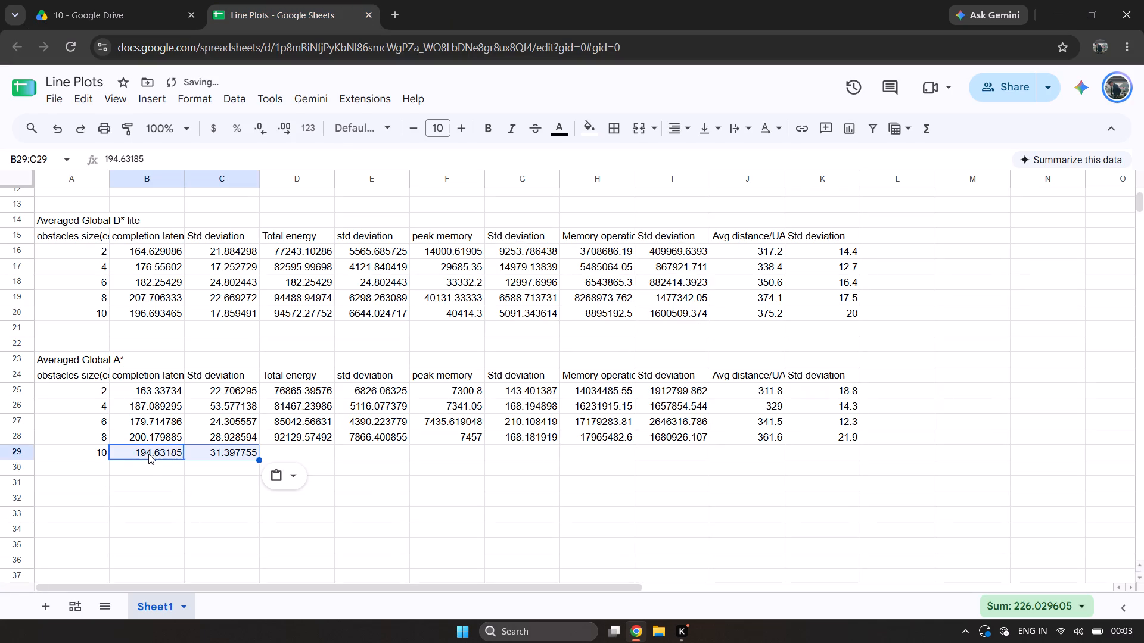
Copy the TOTAL FOR ALL energy values 92260.57484 and 8597.77928 from folder 10's timeline_metrics_energy_summary_averaged.csv into the size 10 row, starting at D29.
{"action": "left_click", "coordinate": [85, 0]}
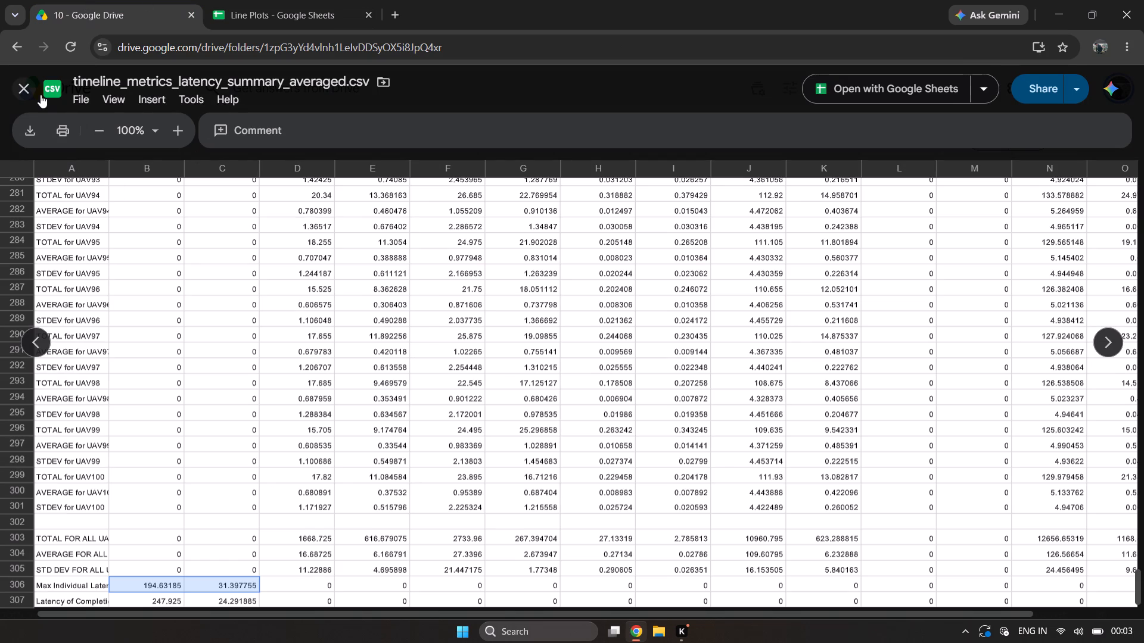
{"action": "left_click", "coordinate": [41, 95]}
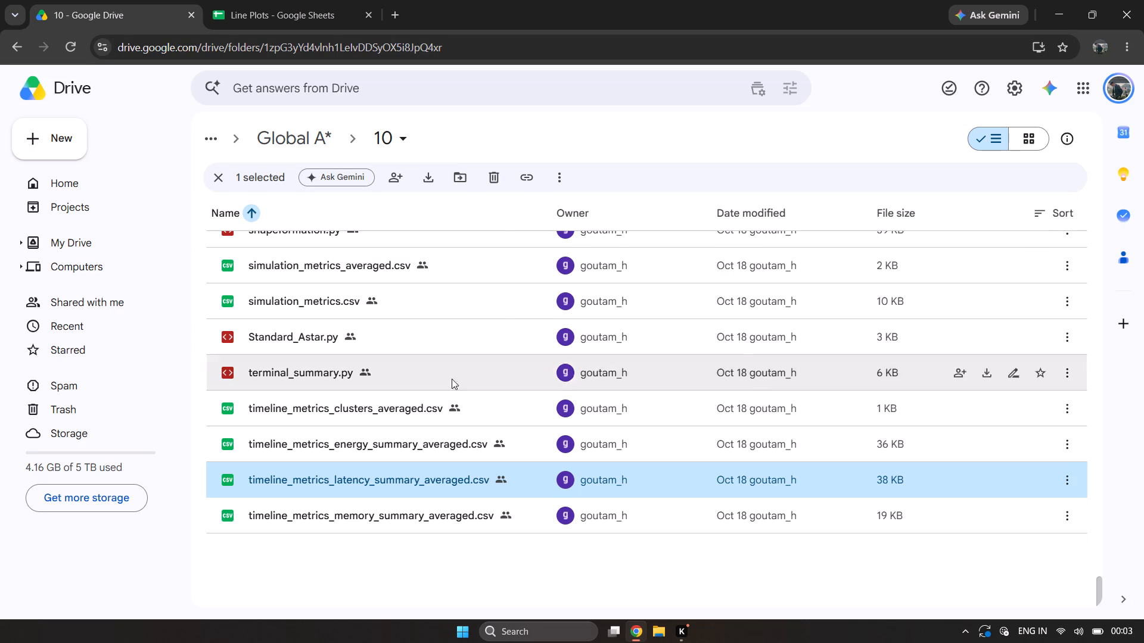
{"action": "double_click", "coordinate": [396, 450]}
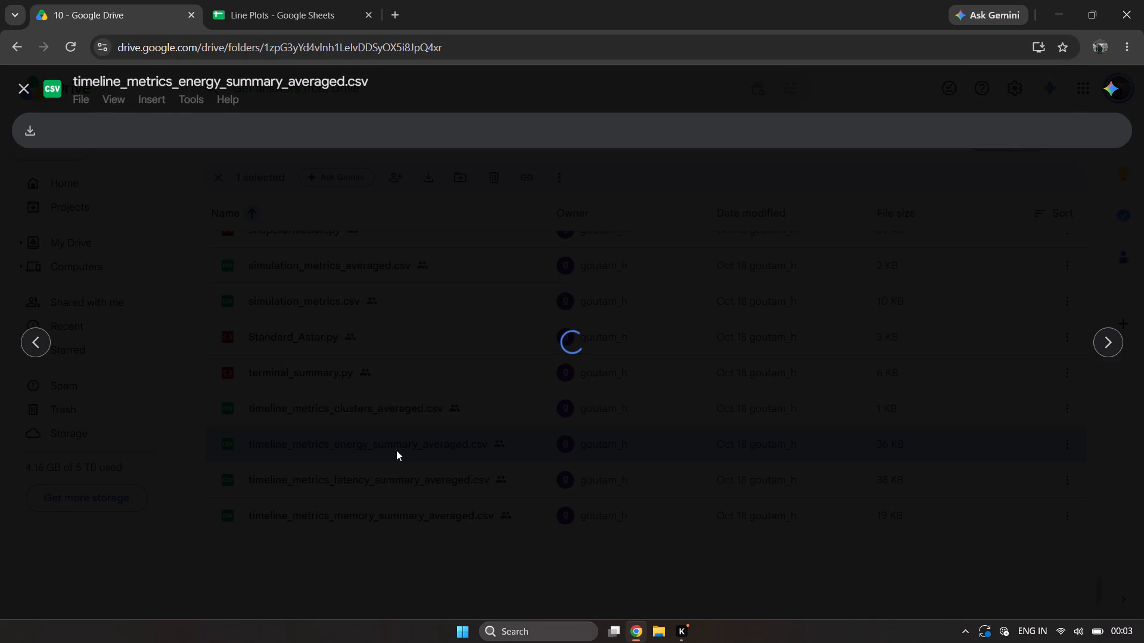
{"action": "scroll", "coordinate": [396, 450], "scroll_direction": "down", "scroll_amount": 11}
{"action": "scroll", "coordinate": [396, 450], "scroll_direction": "down", "scroll_amount": 11}
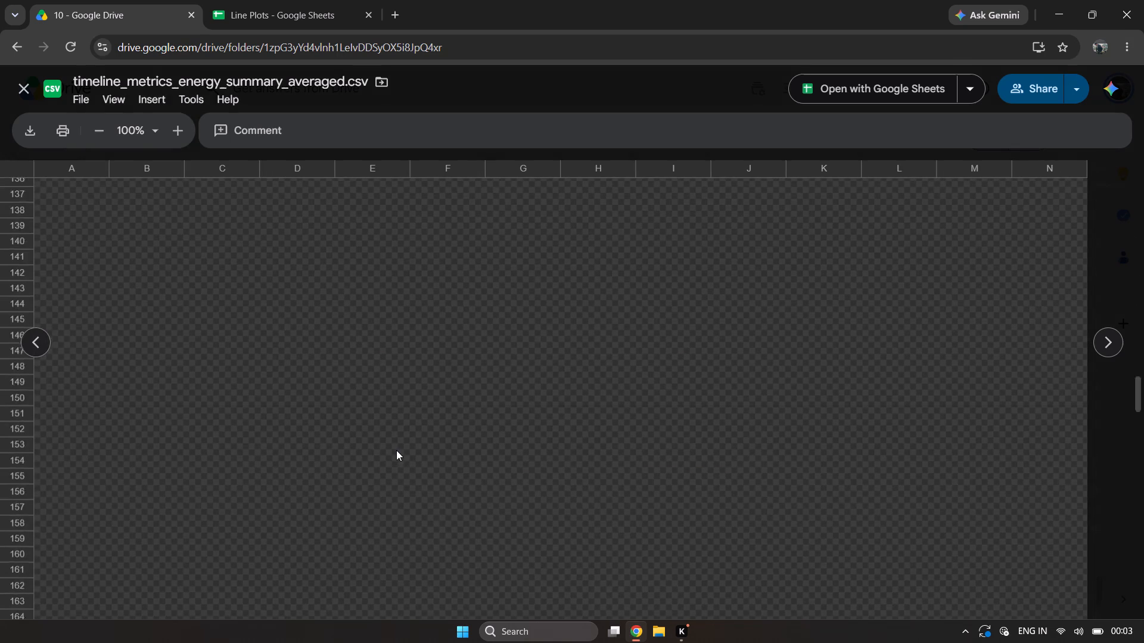
{"action": "scroll", "coordinate": [396, 450], "scroll_direction": "down", "scroll_amount": 8}
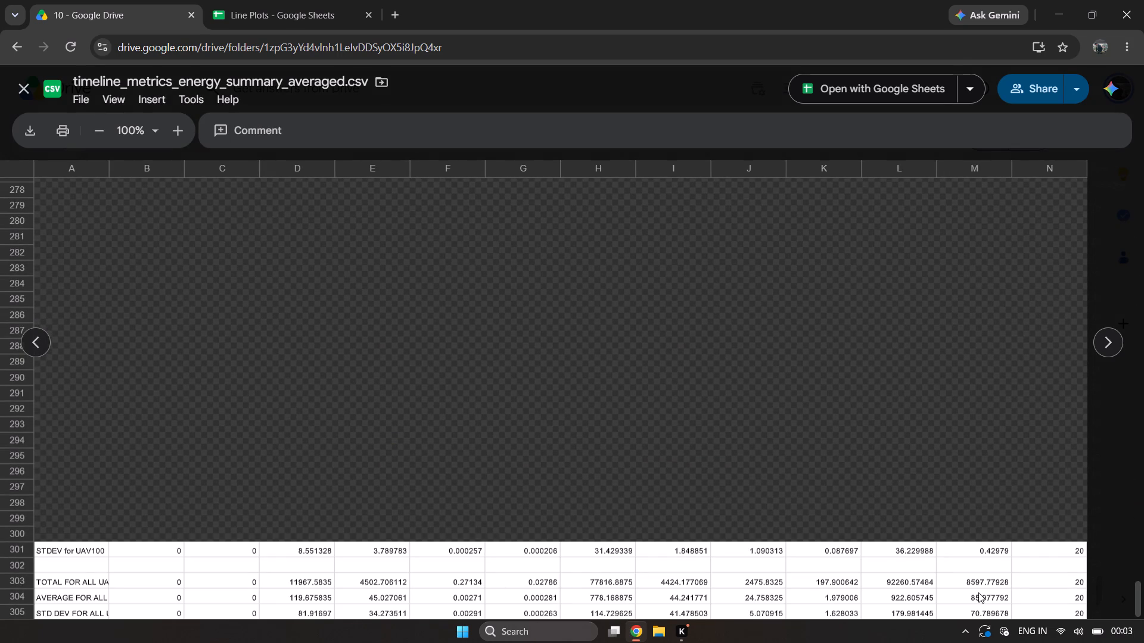
{"action": "left_click_drag", "start_coordinate": [943, 580], "coordinate": [932, 582]}
{"action": "left_click", "coordinate": [931, 582]}
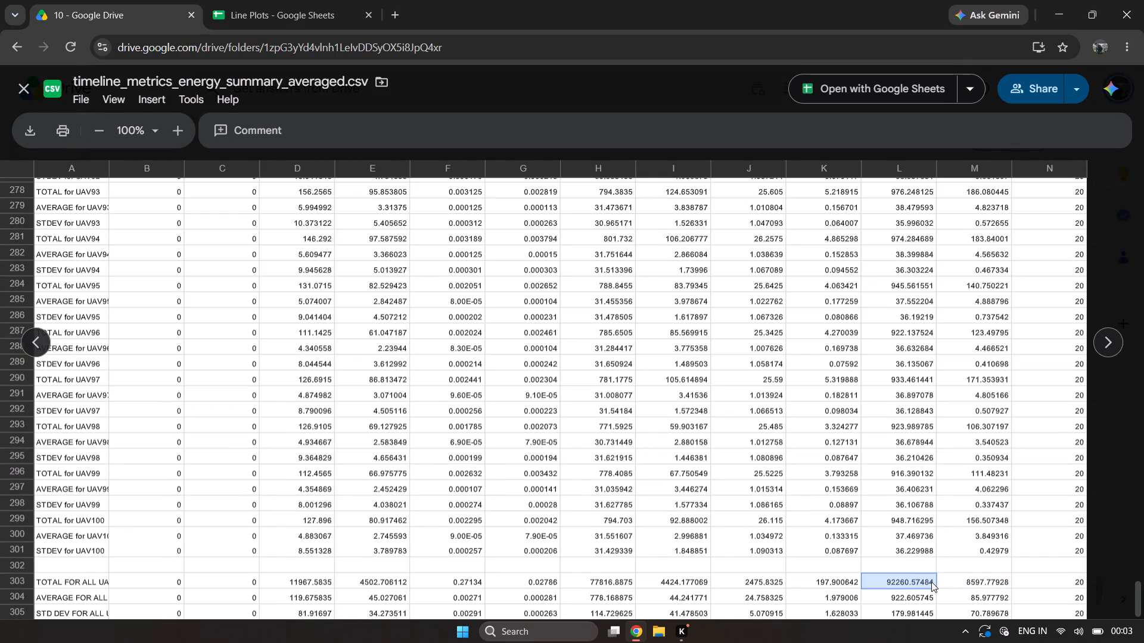
{"action": "left_click_drag", "start_coordinate": [931, 582], "coordinate": [971, 576]}
{"action": "key", "text": "ctrl+c"}
{"action": "left_click", "coordinate": [295, 0]}
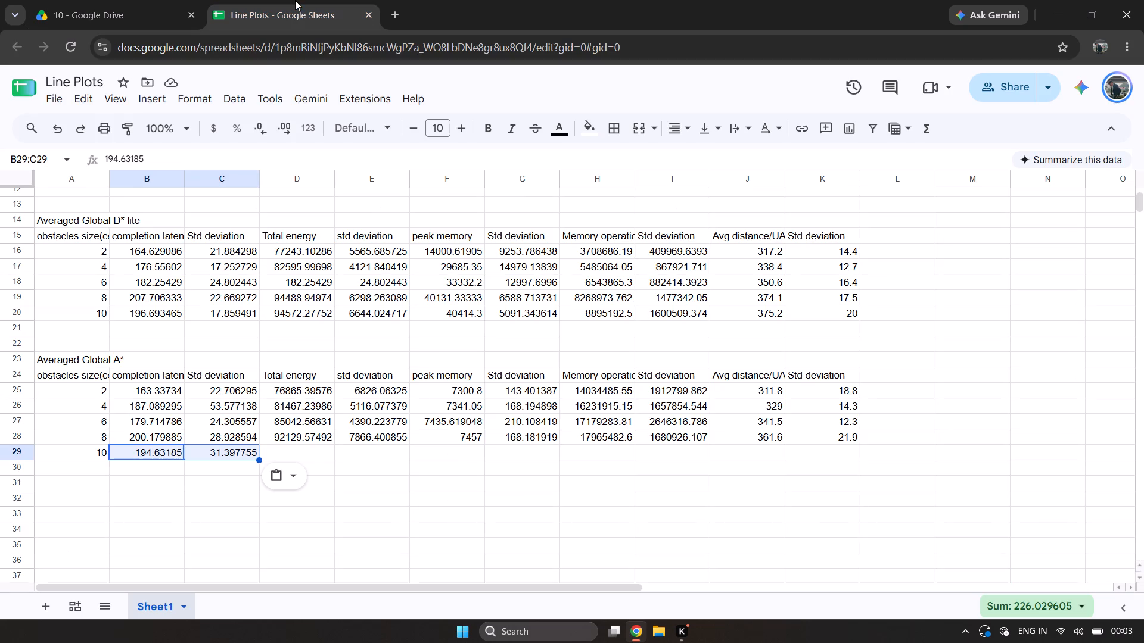
{"action": "left_click", "coordinate": [315, 449]}
{"action": "key", "text": "ctrl+v"}
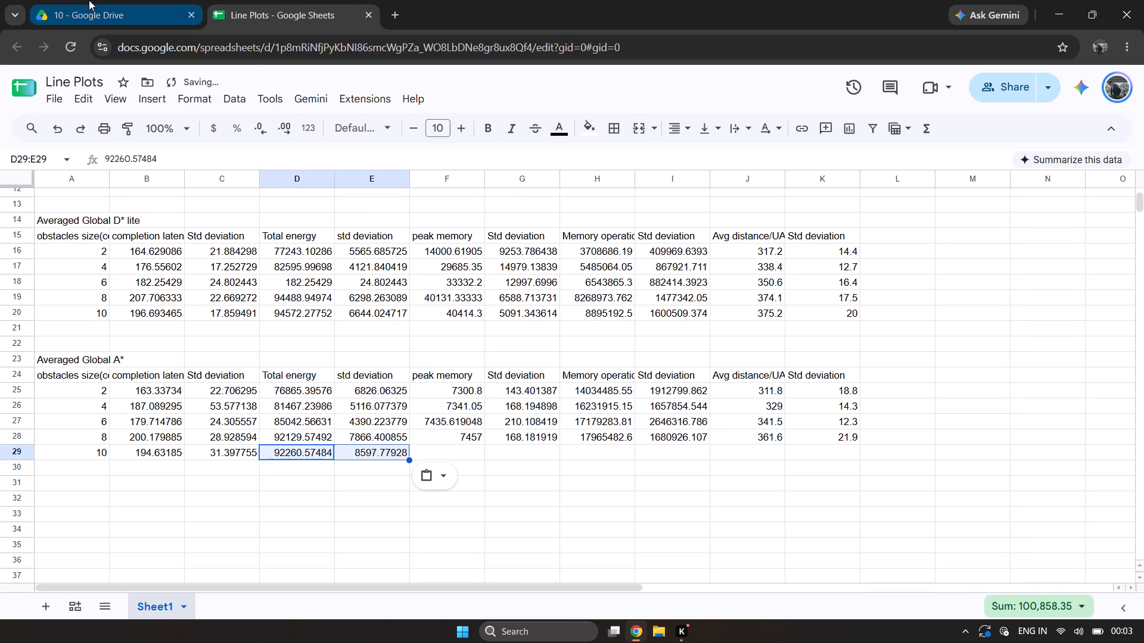
Copy the TOTAL FOR ALL memory operations values 18828930.9 and 1882877.127 from folder 10's timeline_metrics_memory_summary_averaged.csv into the size 10 row, starting at H29.
{"action": "left_click", "coordinate": [89, 0]}
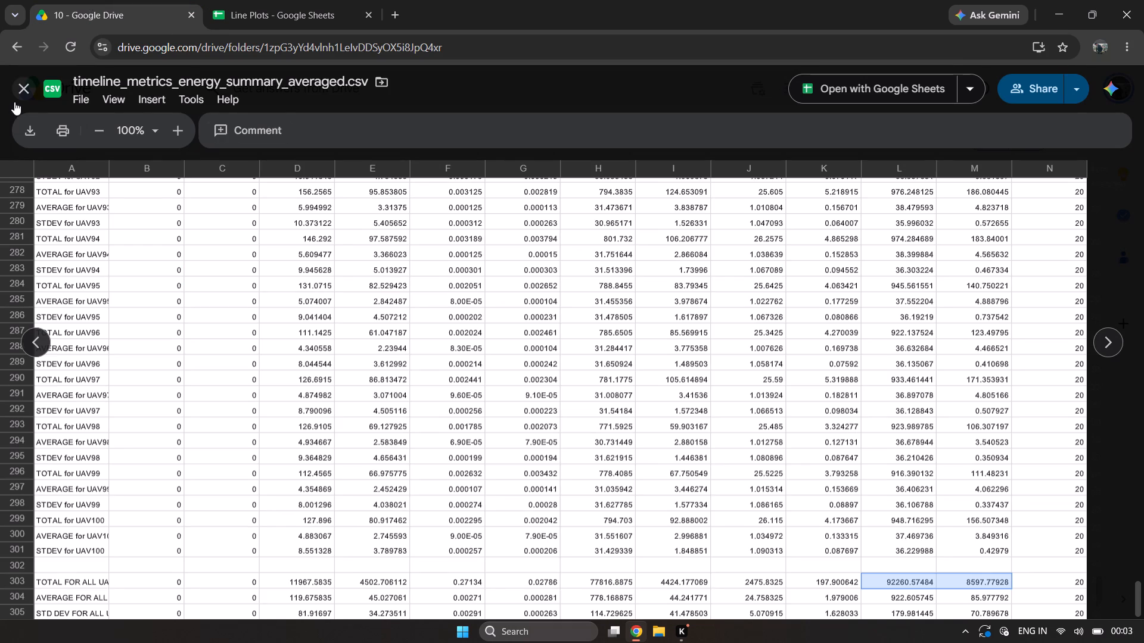
{"action": "left_click", "coordinate": [15, 101]}
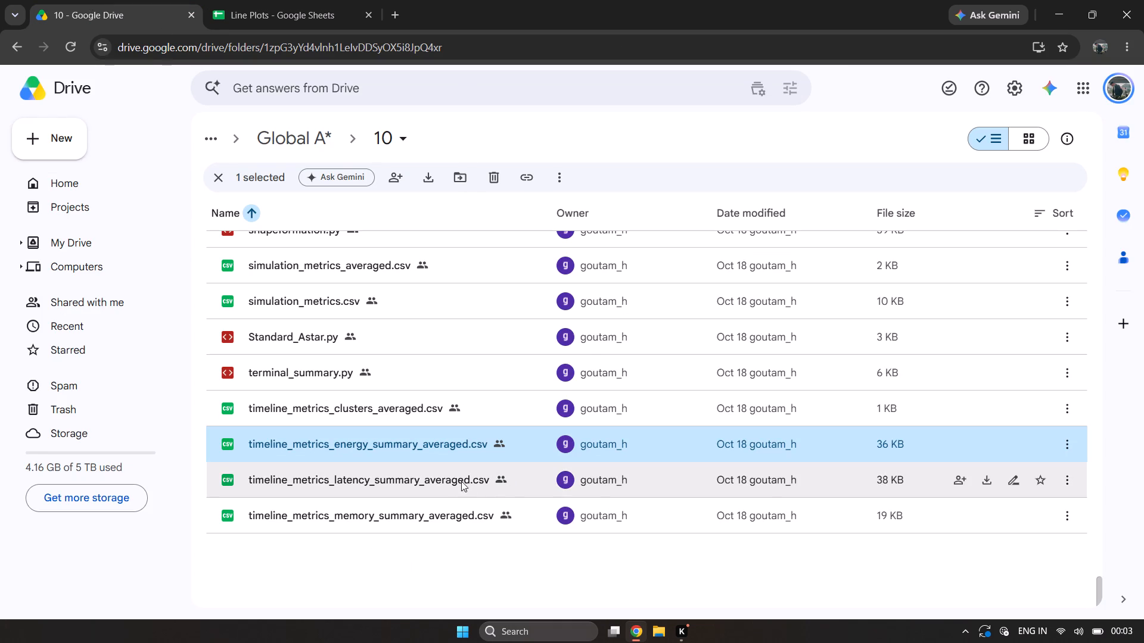
{"action": "double_click", "coordinate": [410, 504]}
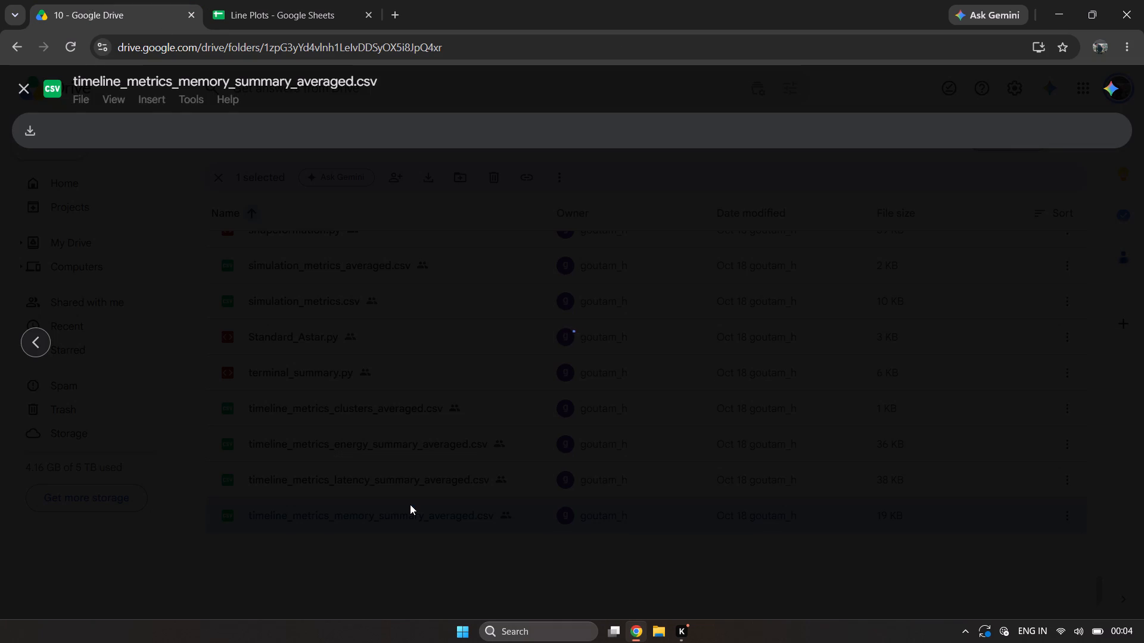
{"action": "scroll", "coordinate": [410, 504], "scroll_direction": "down", "scroll_amount": 20}
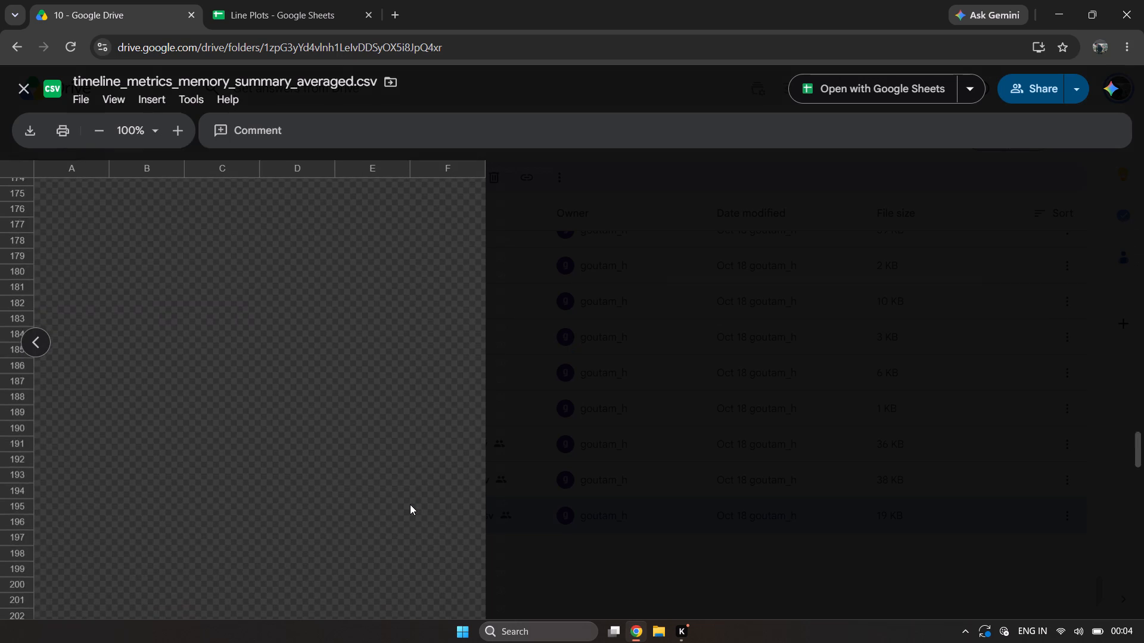
{"action": "scroll", "coordinate": [410, 504], "scroll_direction": "down", "scroll_amount": 12}
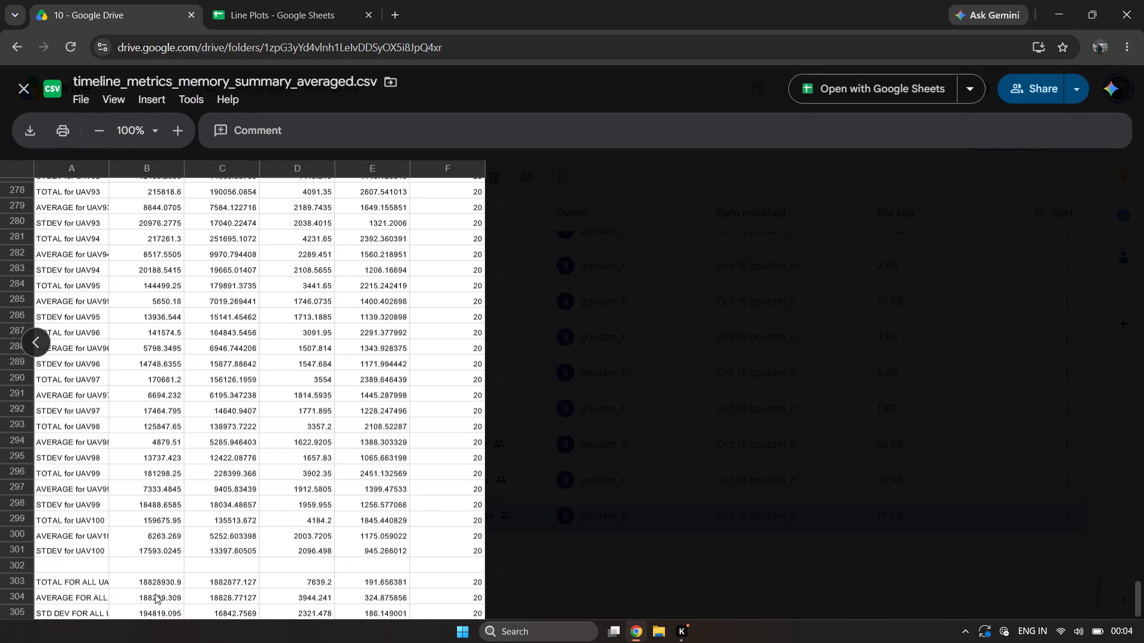
{"action": "left_click_drag", "start_coordinate": [157, 583], "coordinate": [203, 573]}
{"action": "key", "text": "ctrl+c"}
{"action": "left_click", "coordinate": [309, 0]}
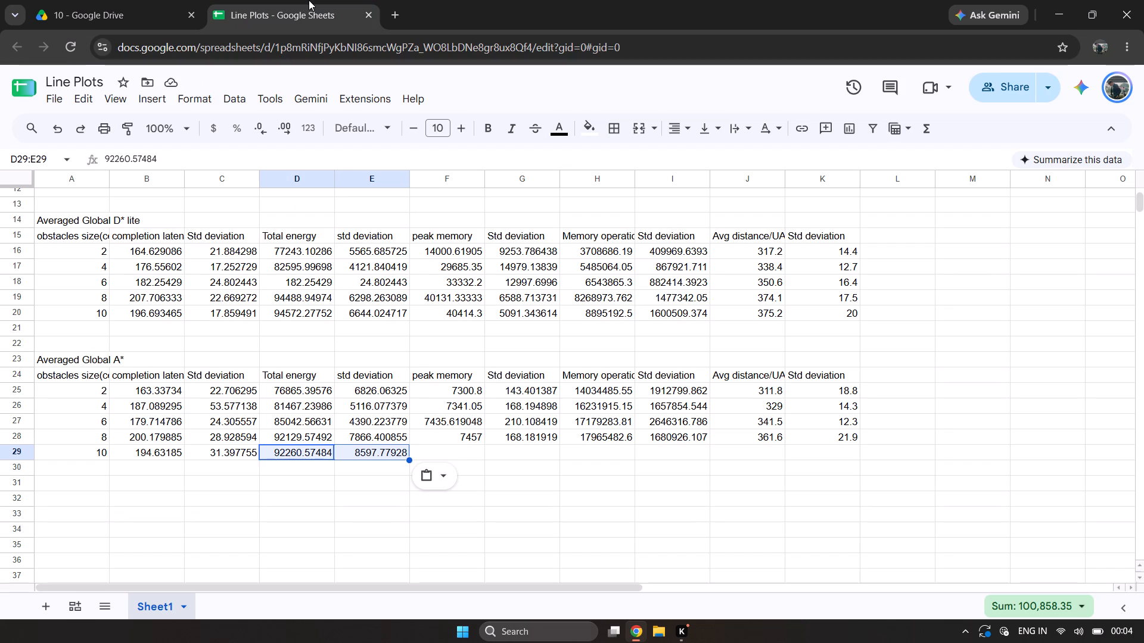
{"action": "left_click", "coordinate": [626, 457]}
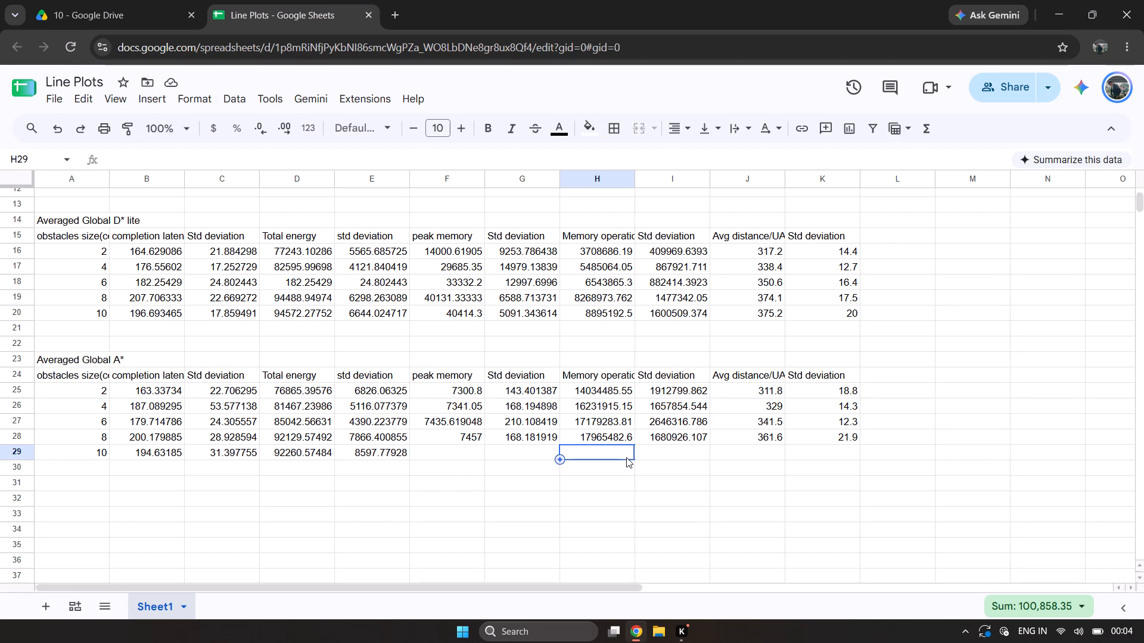
{"action": "key", "text": "ctrl+v"}
Copy the TOTAL FOR ALL peak memory values 7639.2 and 191.656381 from the same memory summary file for the Averaged Global A* size 10 row.
{"action": "left_click", "coordinate": [155, 0]}
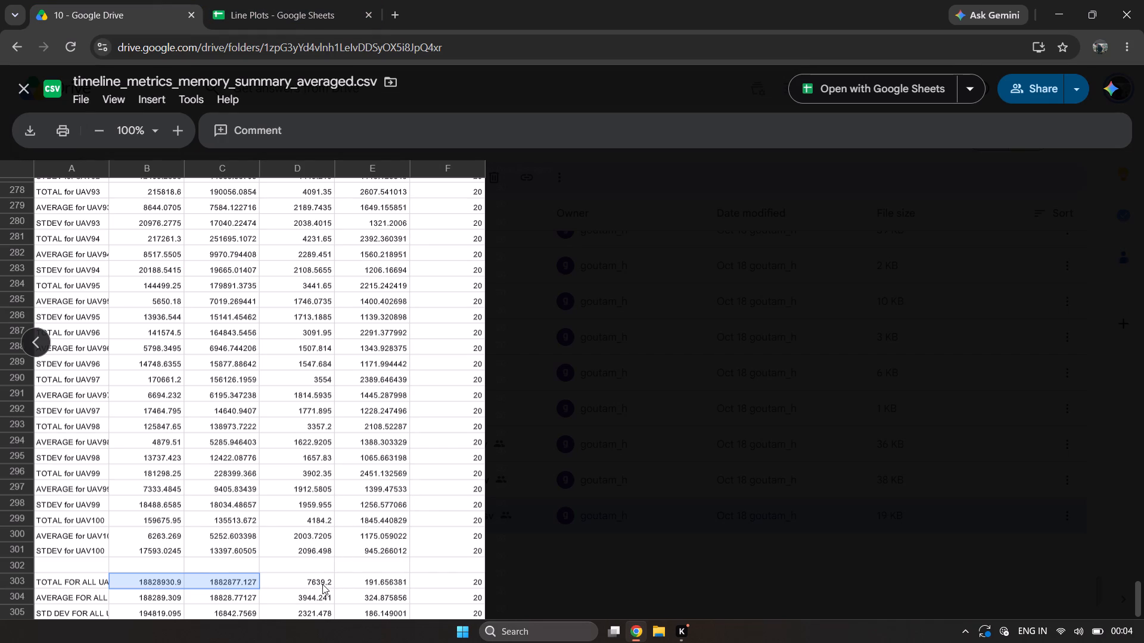
{"action": "left_click_drag", "start_coordinate": [321, 583], "coordinate": [354, 576]}
{"action": "key", "text": "ctrl+c"}
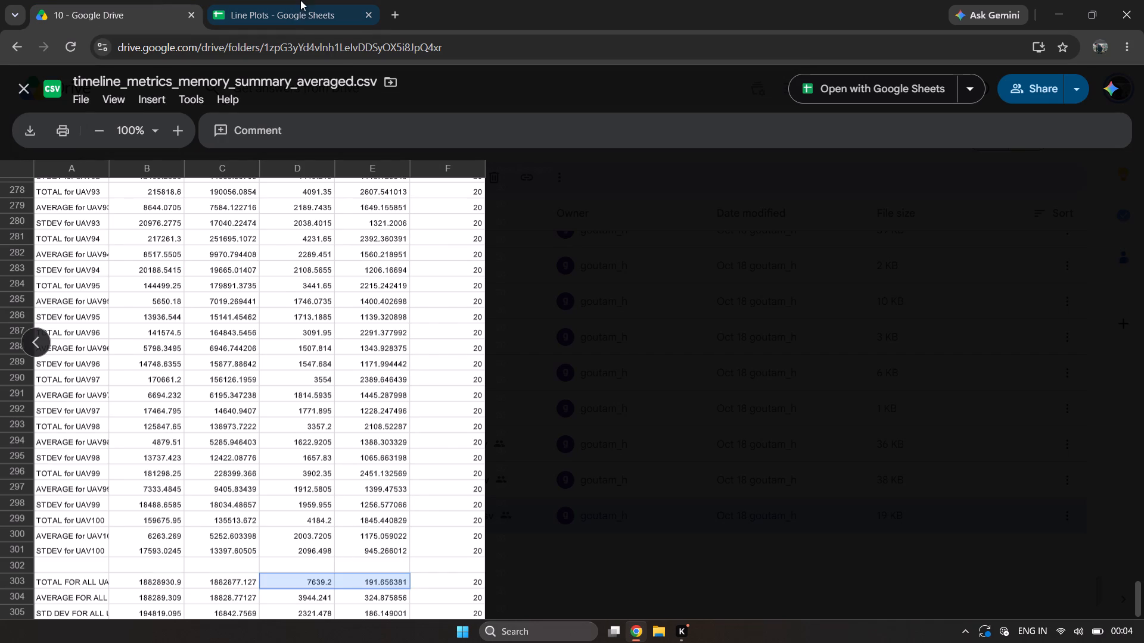
{"action": "left_click", "coordinate": [300, 5]}
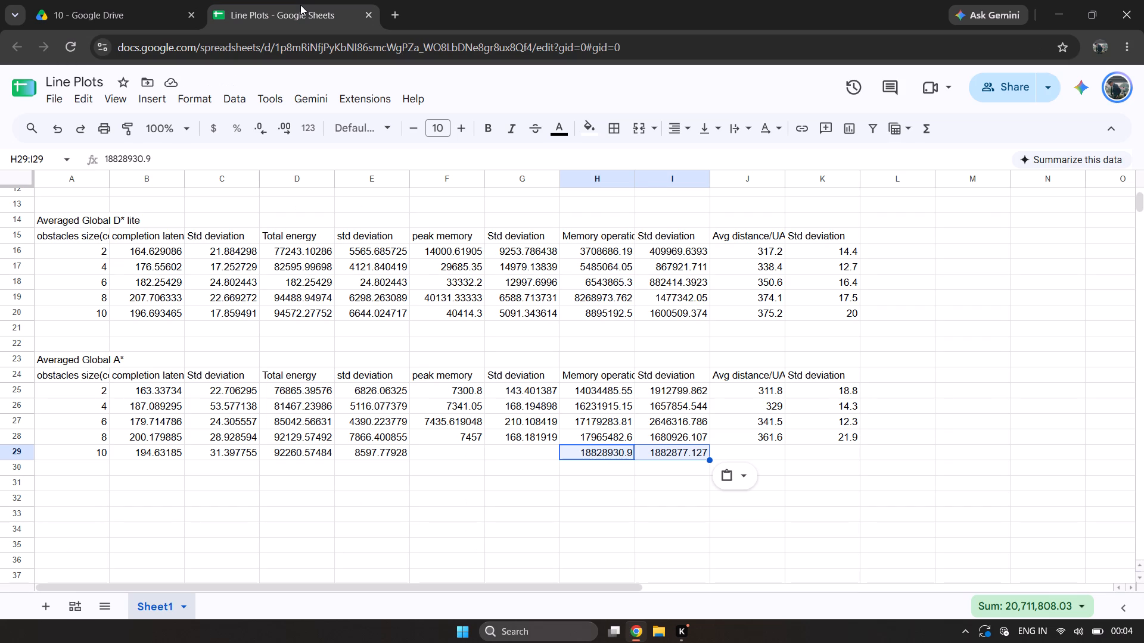
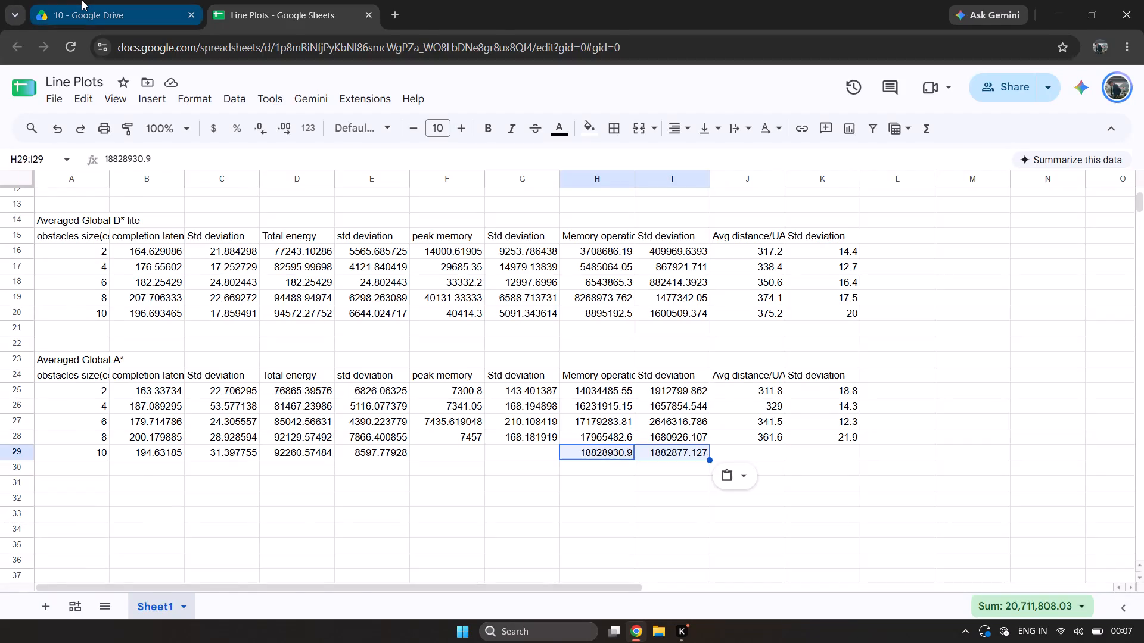
Paste the copied peak memory values 7639.2 and 191.656381 into the Averaged Global A* size 10 row, starting at F29.
{"action": "left_click", "coordinate": [82, 0]}
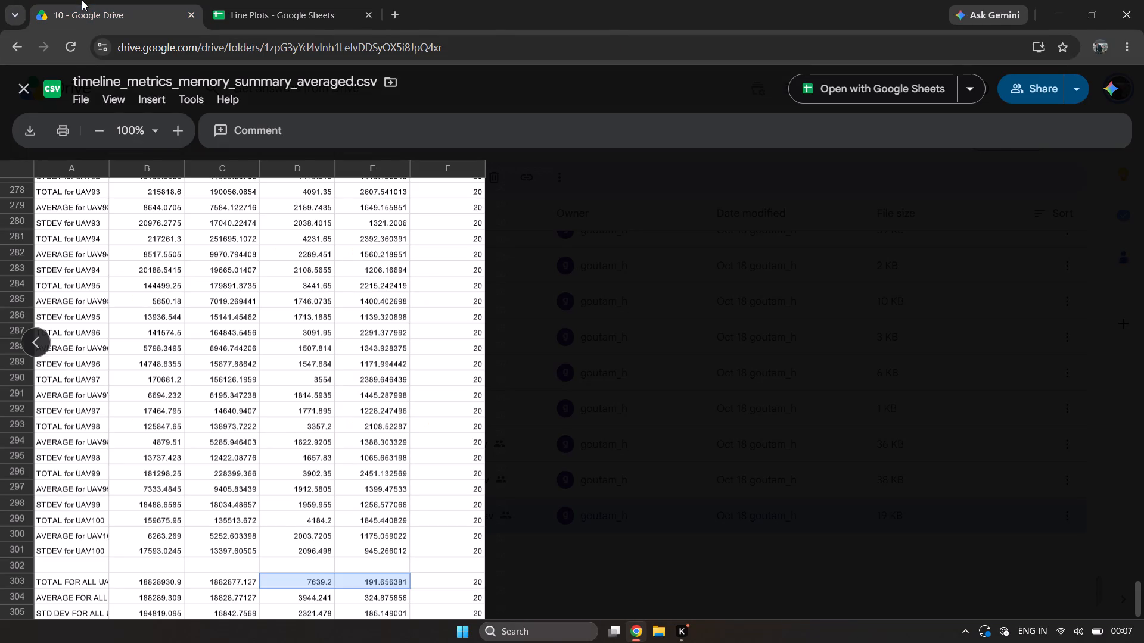
{"action": "left_click", "coordinate": [259, 20]}
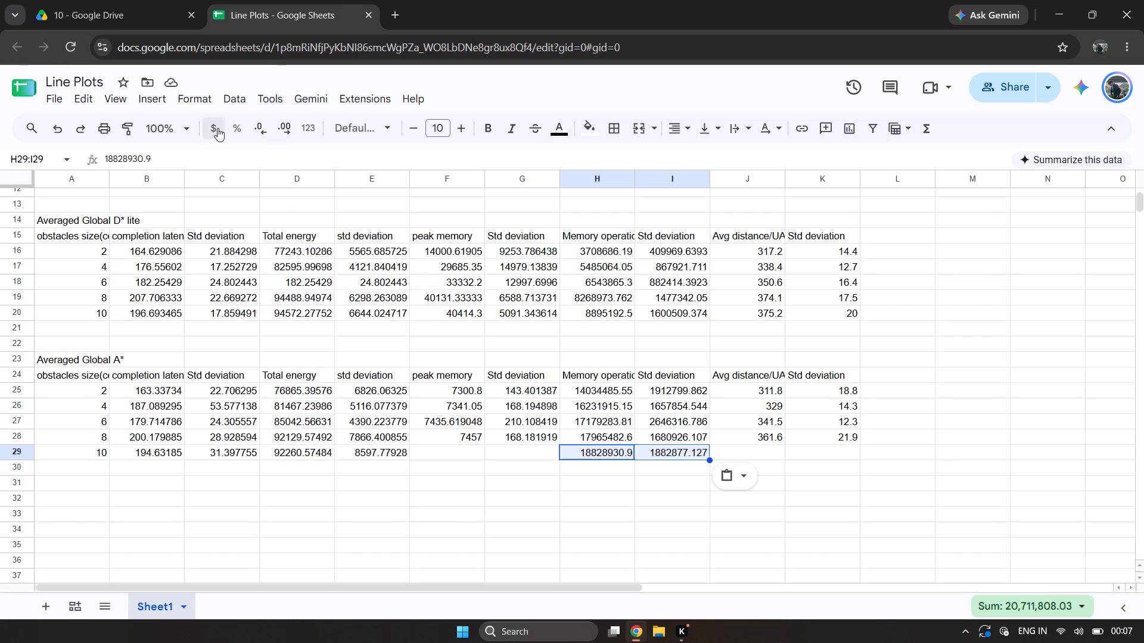
{"action": "left_click", "coordinate": [165, 0]}
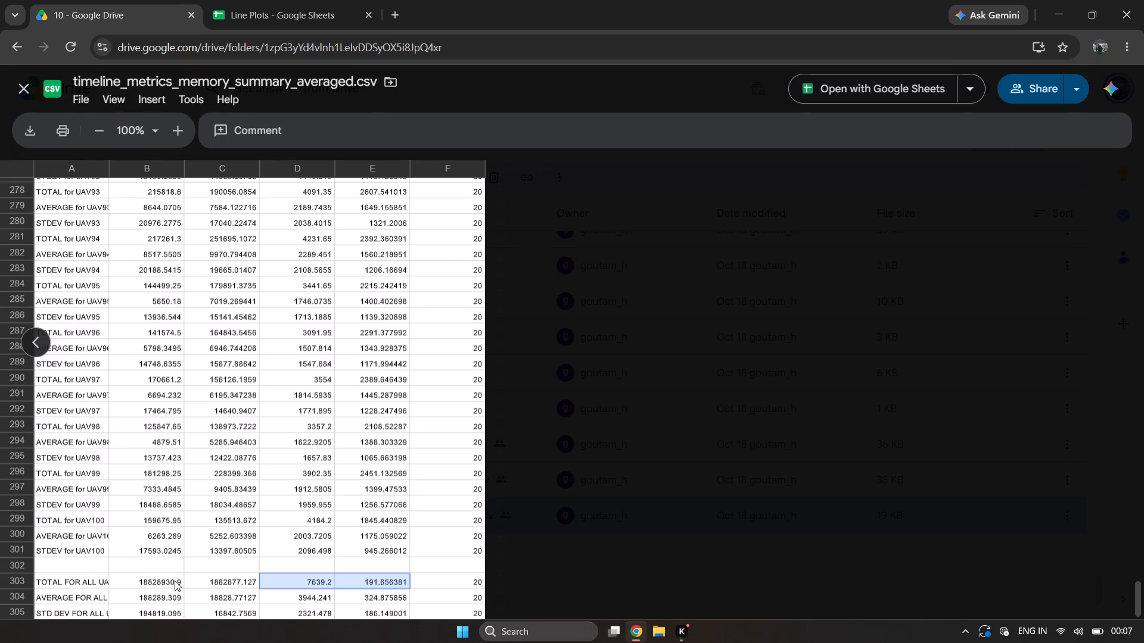
{"action": "left_click", "coordinate": [303, 0]}
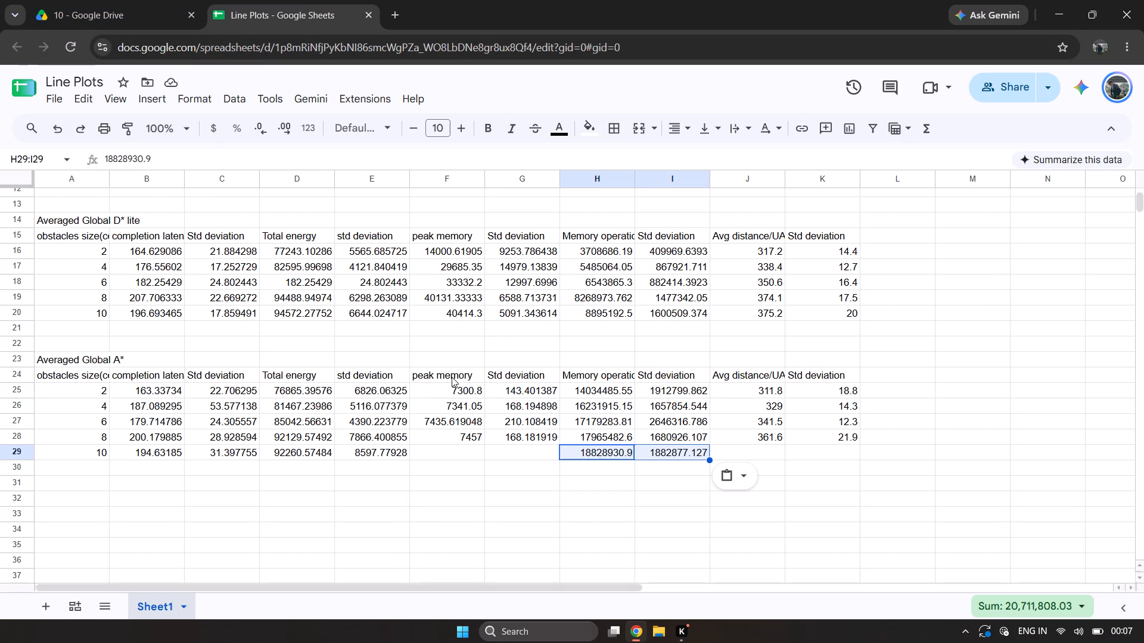
{"action": "left_click", "coordinate": [458, 451]}
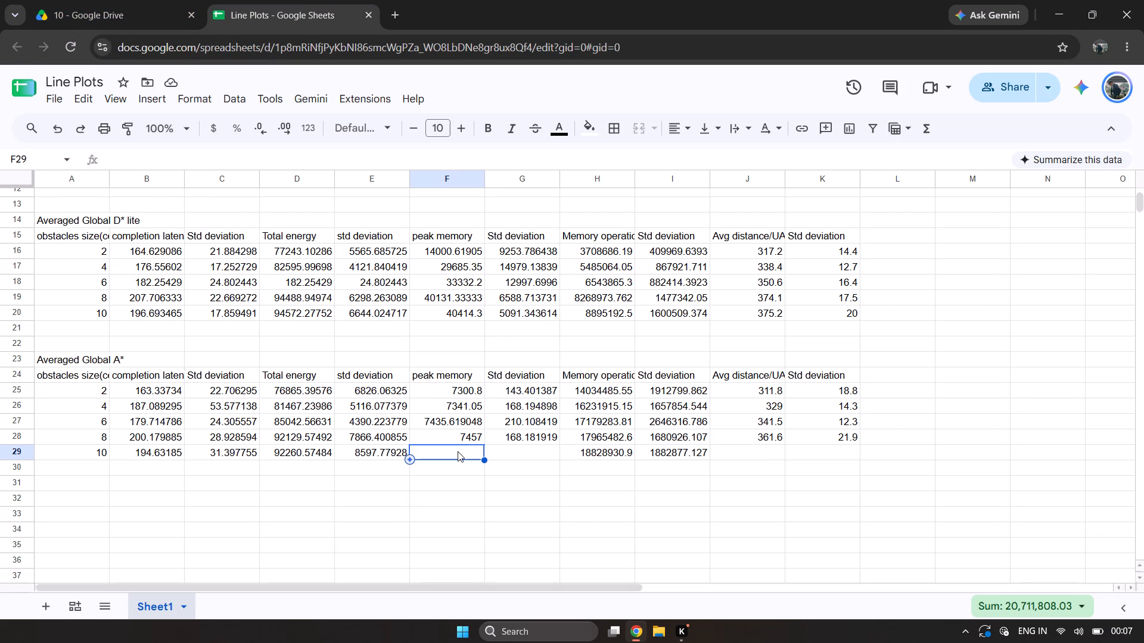
{"action": "key", "text": "ctrl+v"}
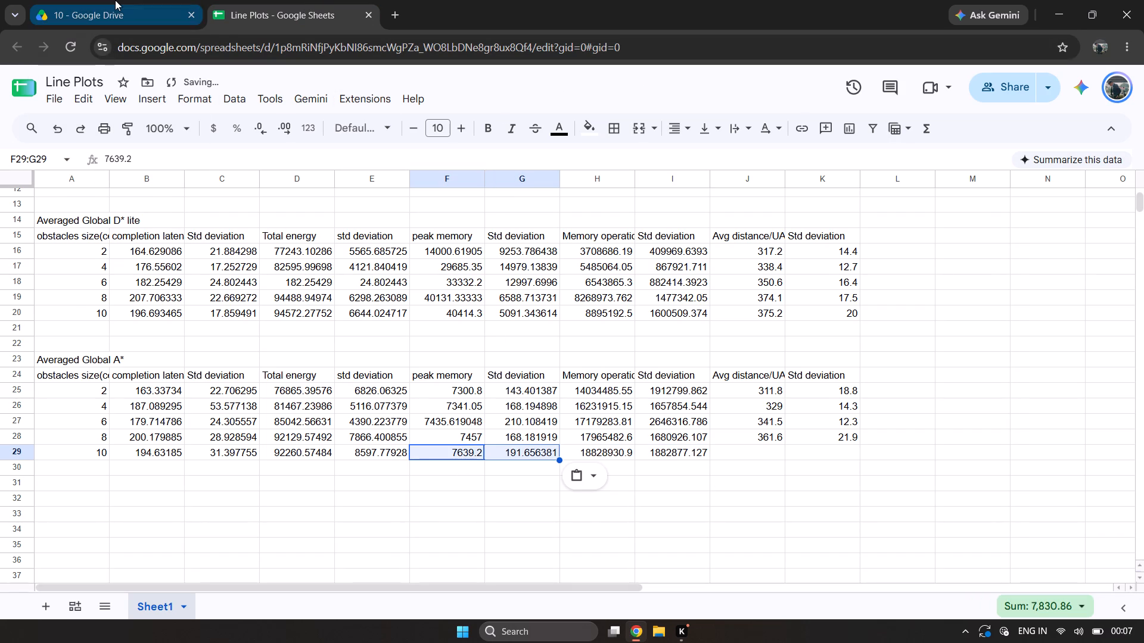
Copy the Avg Distance/UAV values 365.3 and 20.8 from folder 10's simulation_metrics_averaged.csv into the Averaged Global A* size 10 row, starting at J29.
{"action": "left_click", "coordinate": [115, 0]}
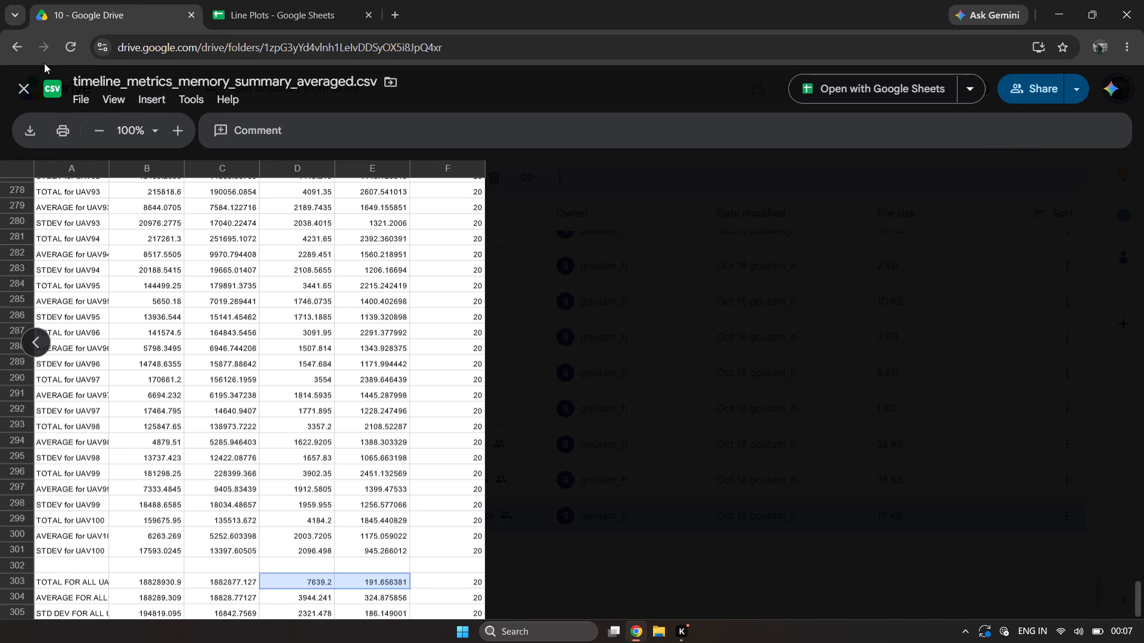
{"action": "left_click", "coordinate": [27, 84]}
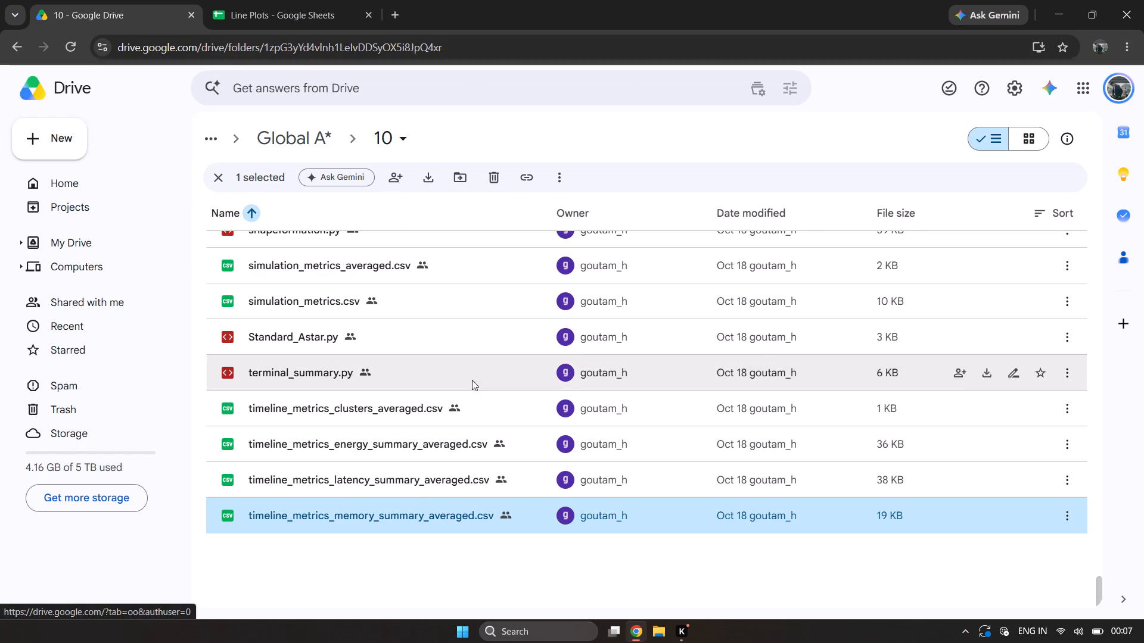
{"action": "double_click", "coordinate": [367, 276]}
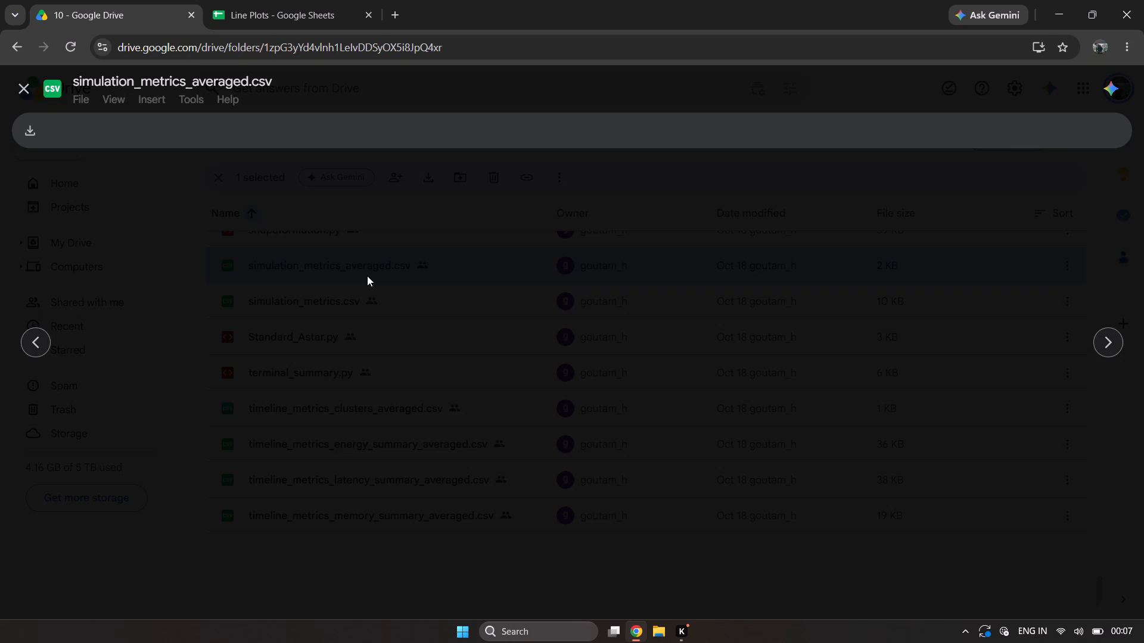
{"action": "scroll", "coordinate": [367, 276], "scroll_direction": "down", "scroll_amount": 1}
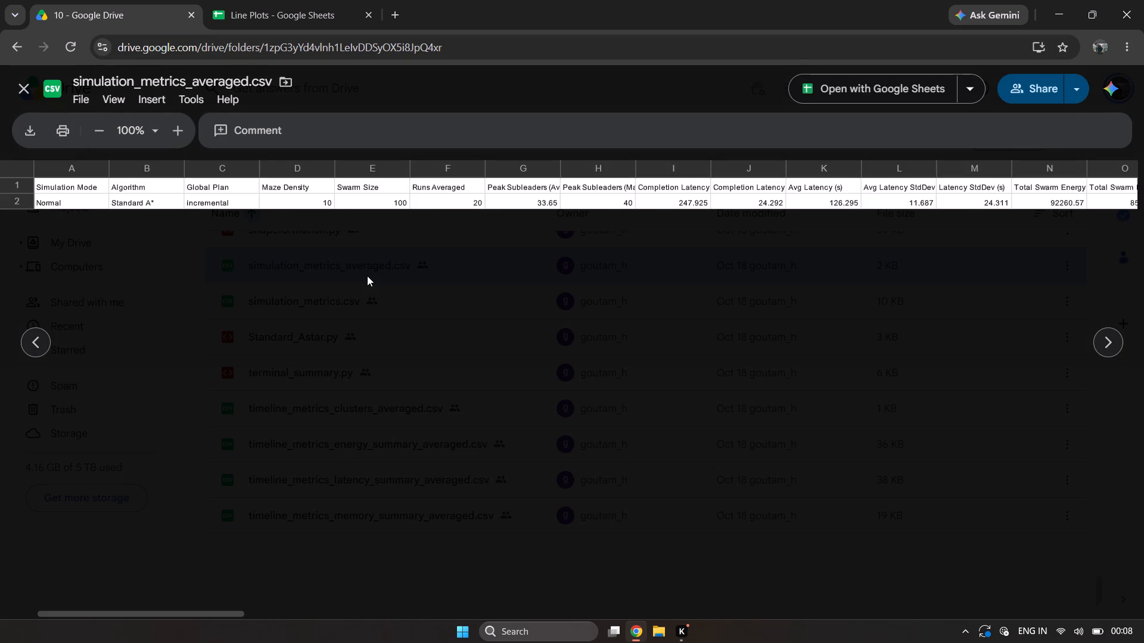
{"action": "scroll", "coordinate": [367, 276], "scroll_direction": "down", "scroll_amount": 1}
{"action": "scroll", "coordinate": [1046, 172], "scroll_direction": "left", "scroll_amount": 16}
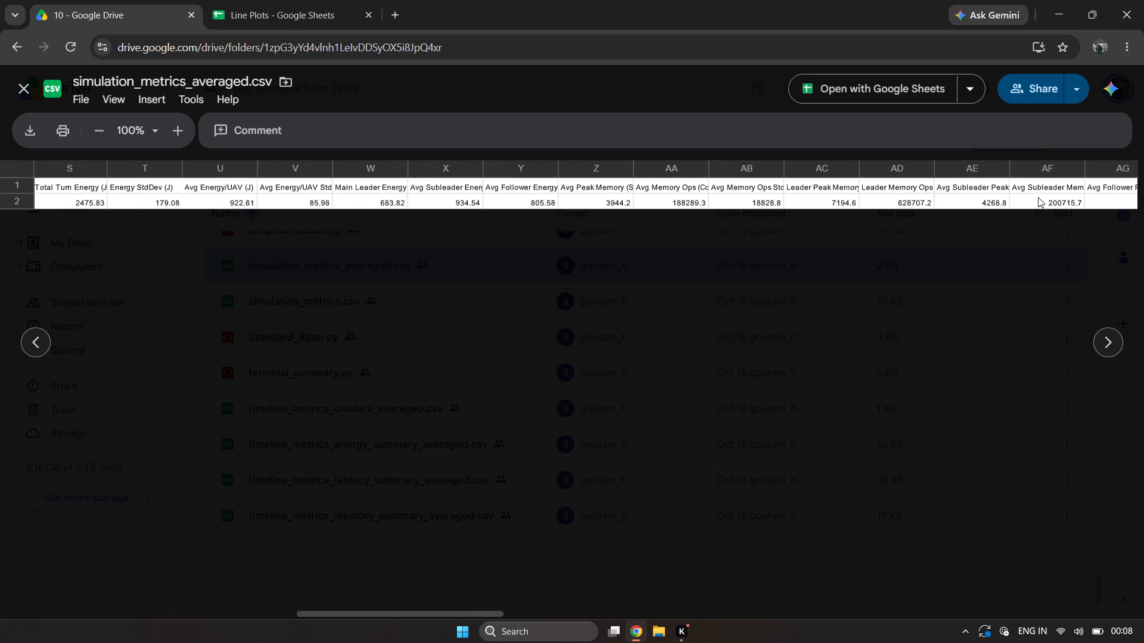
{"action": "scroll", "coordinate": [1038, 197], "scroll_direction": "left", "scroll_amount": 4}
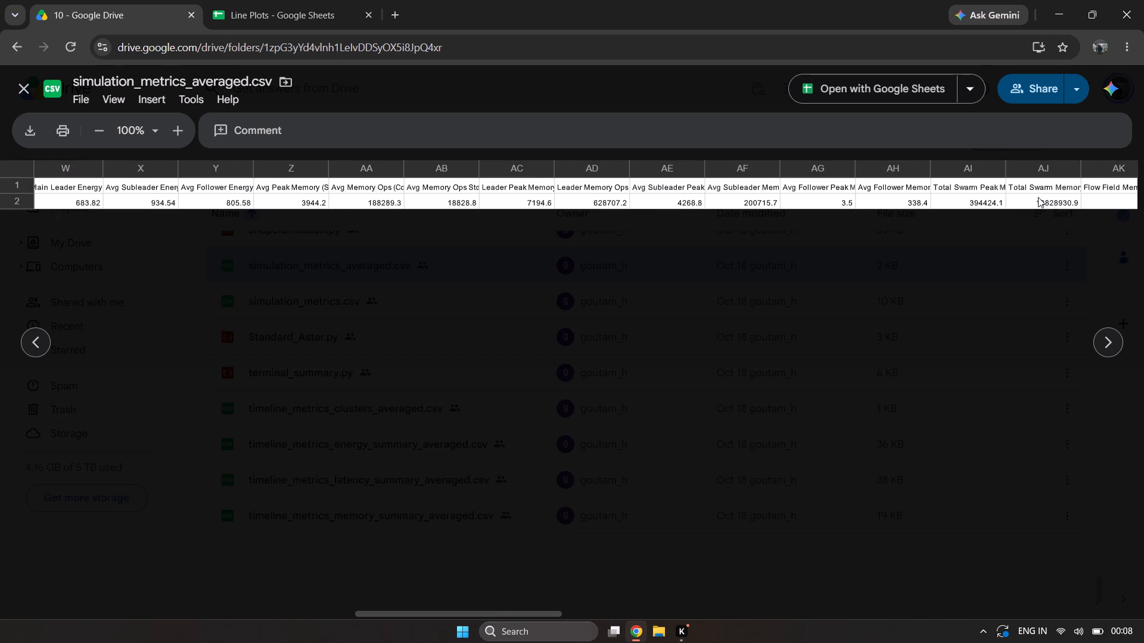
{"action": "scroll", "coordinate": [1053, 204], "scroll_direction": "left", "scroll_amount": 5}
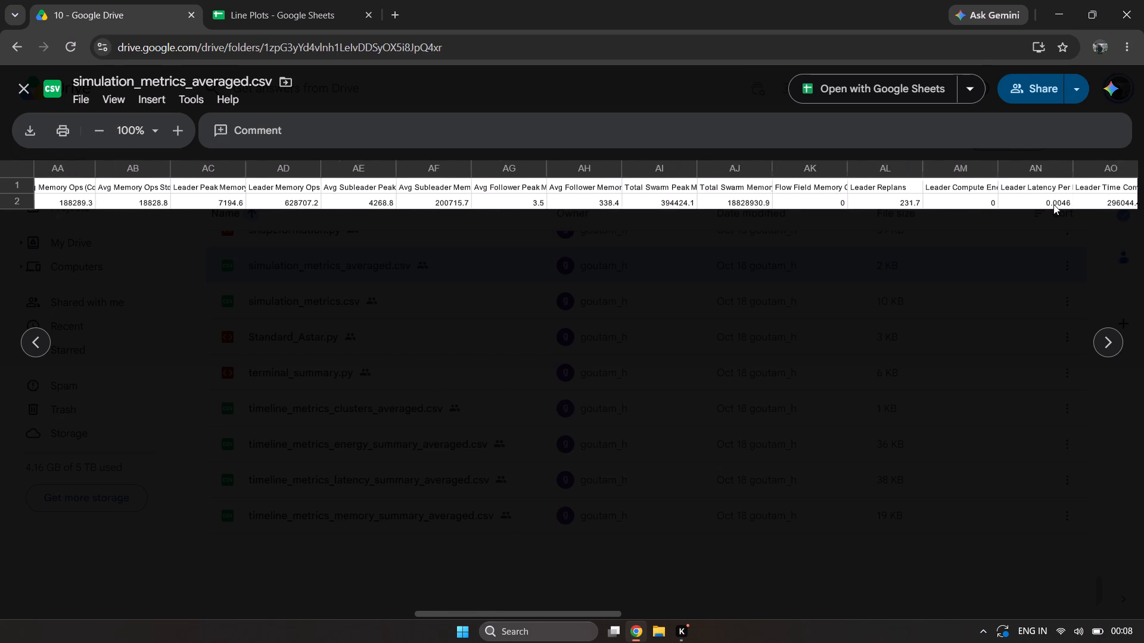
{"action": "scroll", "coordinate": [1053, 204], "scroll_direction": "left", "scroll_amount": 8}
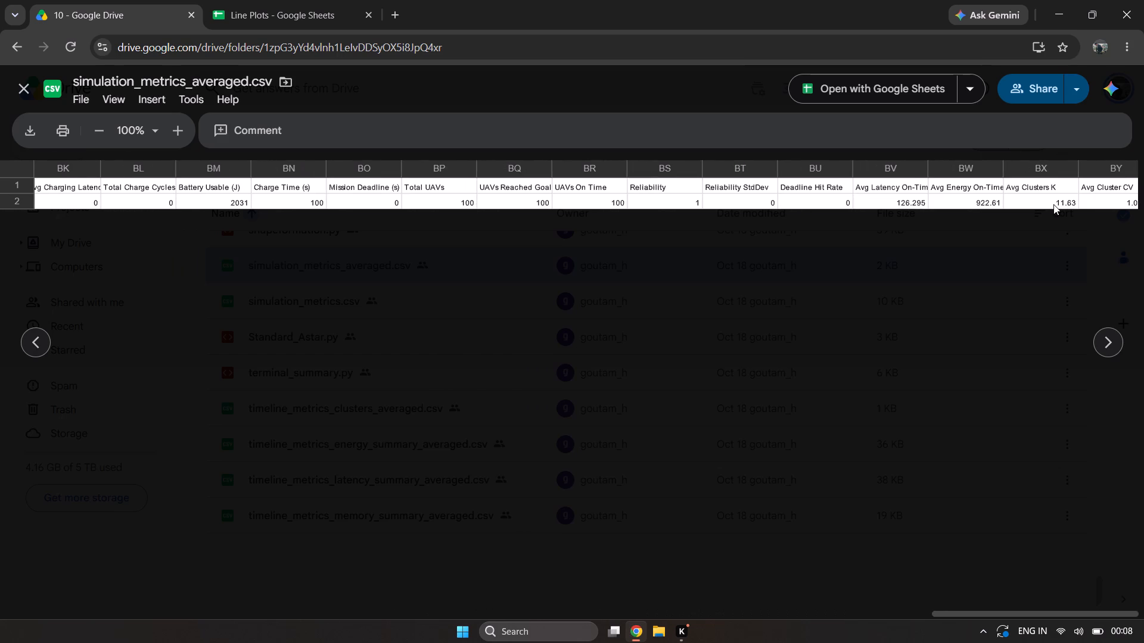
{"action": "scroll", "coordinate": [1053, 204], "scroll_direction": "right", "scroll_amount": 9}
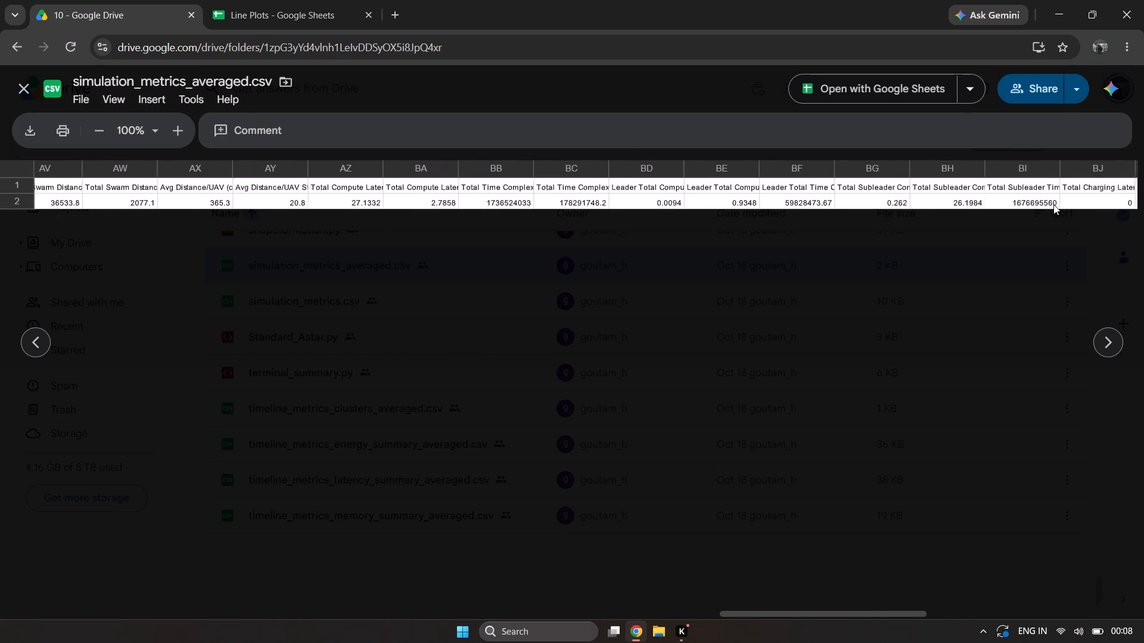
{"action": "scroll", "coordinate": [1053, 204], "scroll_direction": "right", "scroll_amount": 1}
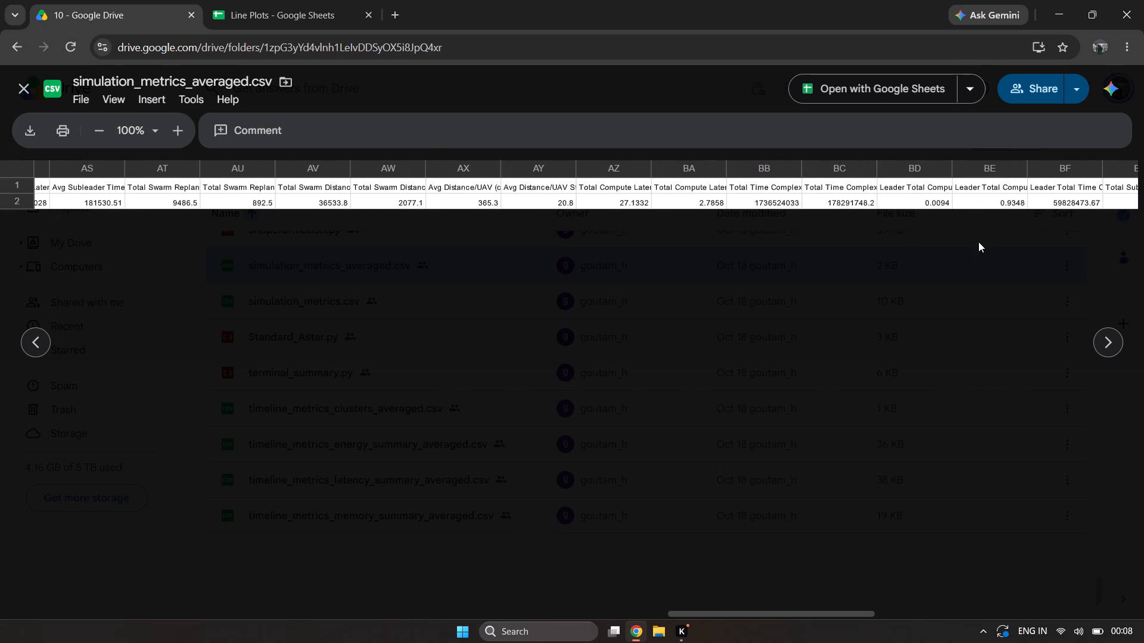
{"action": "scroll", "coordinate": [633, 207], "scroll_direction": "right", "scroll_amount": 3}
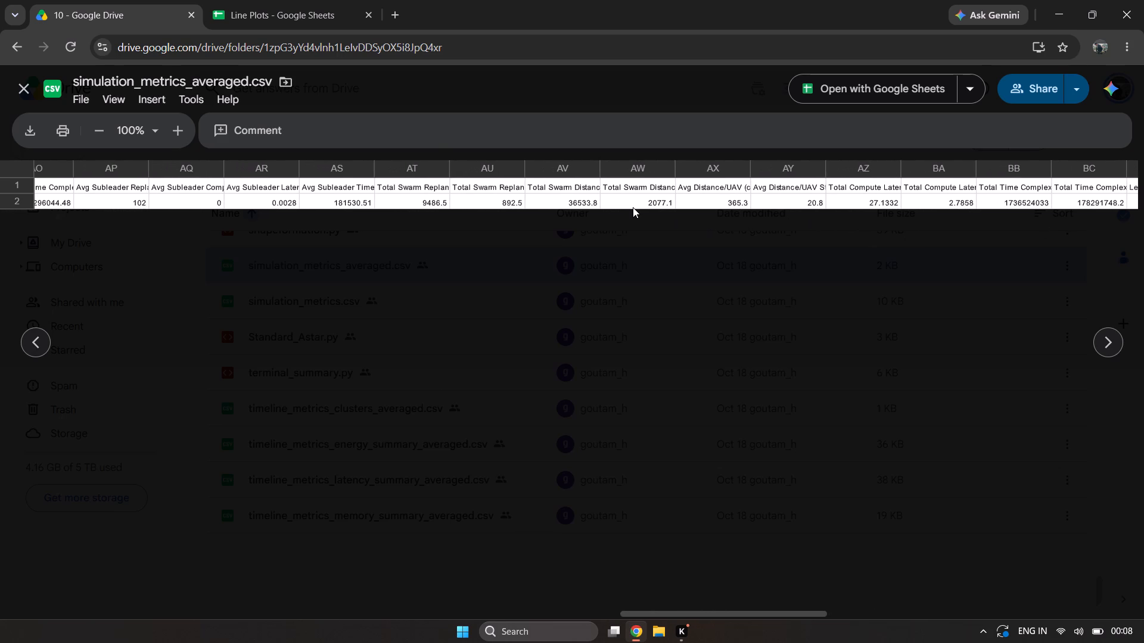
{"action": "left_click_drag", "start_coordinate": [716, 198], "coordinate": [761, 202]}
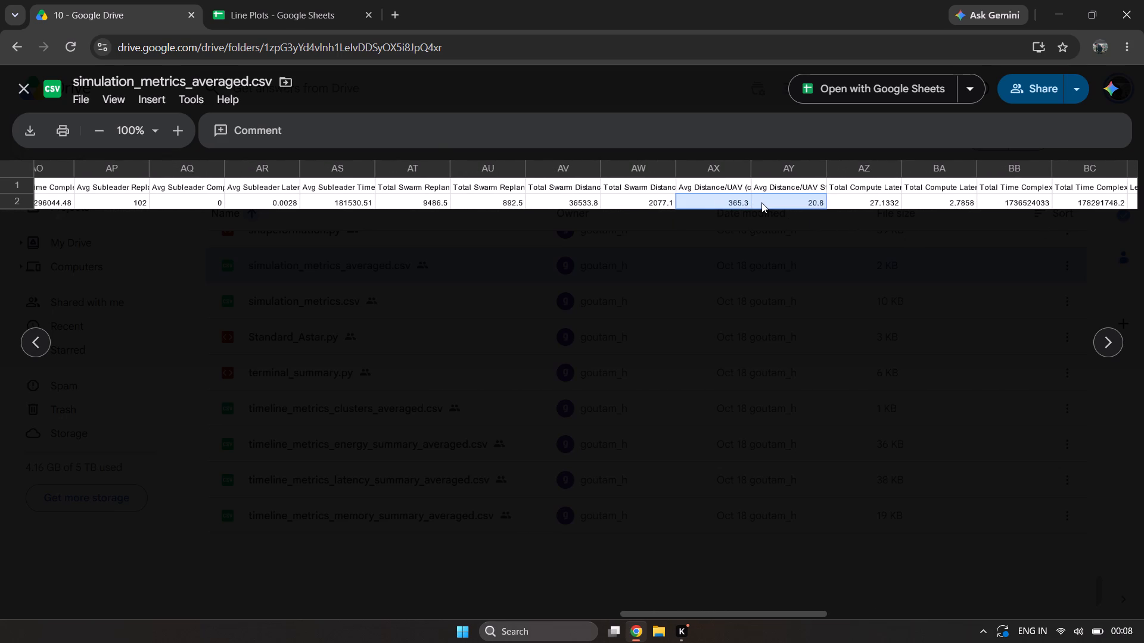
{"action": "left_click_drag", "start_coordinate": [761, 202], "coordinate": [764, 202]}
{"action": "key", "text": "ctrl+c"}
{"action": "left_click", "coordinate": [235, 0]}
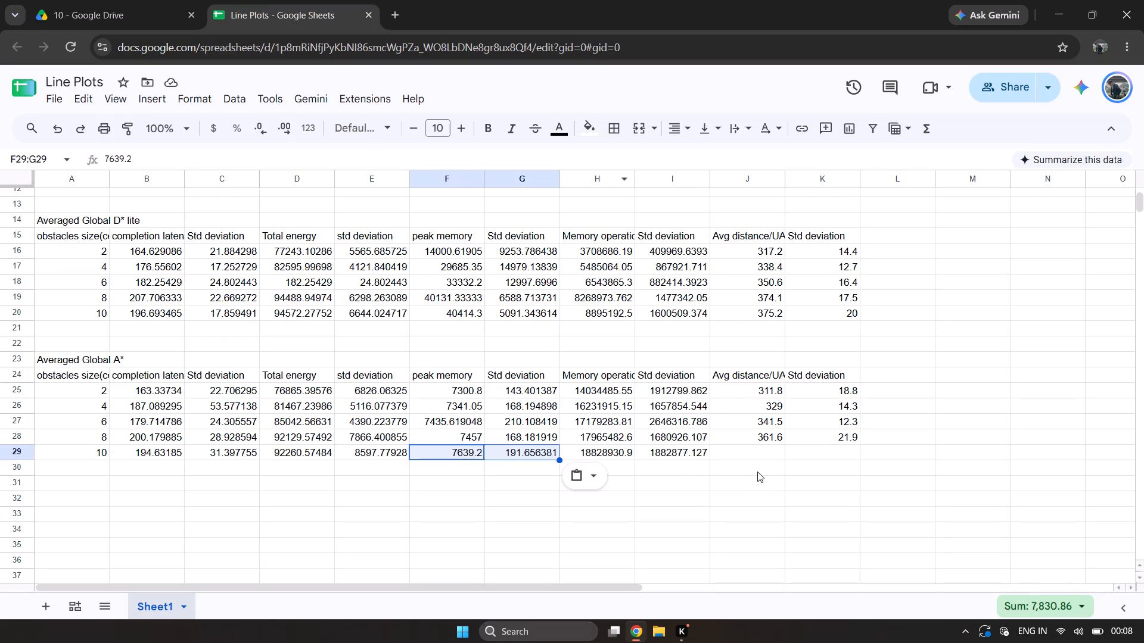
{"action": "left_click", "coordinate": [764, 453]}
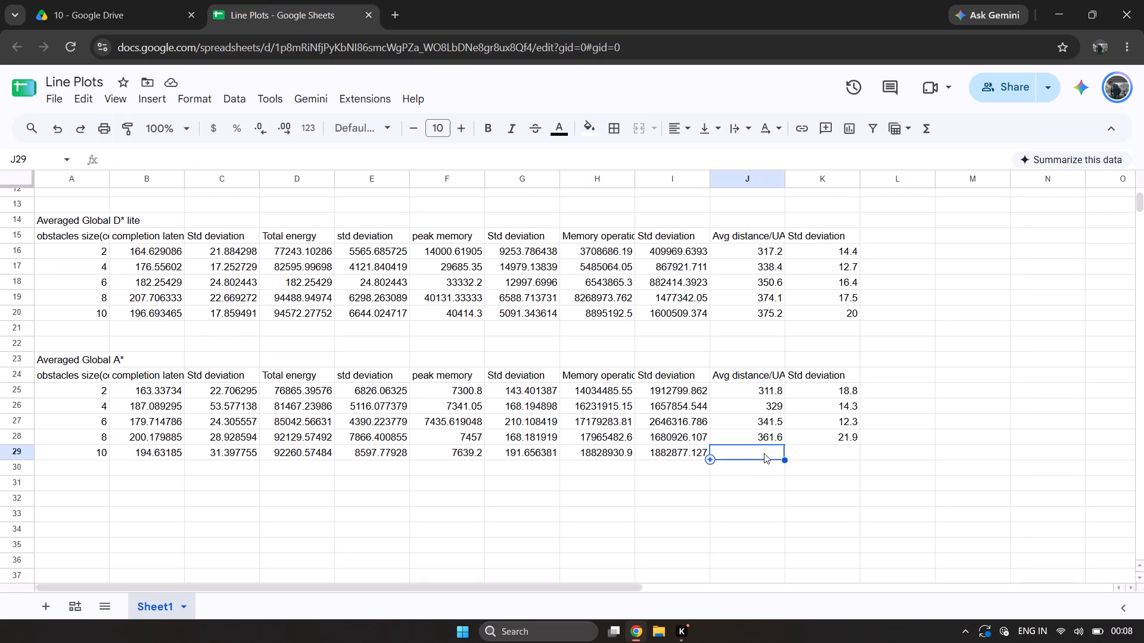
{"action": "key", "text": "ctrl+v"}
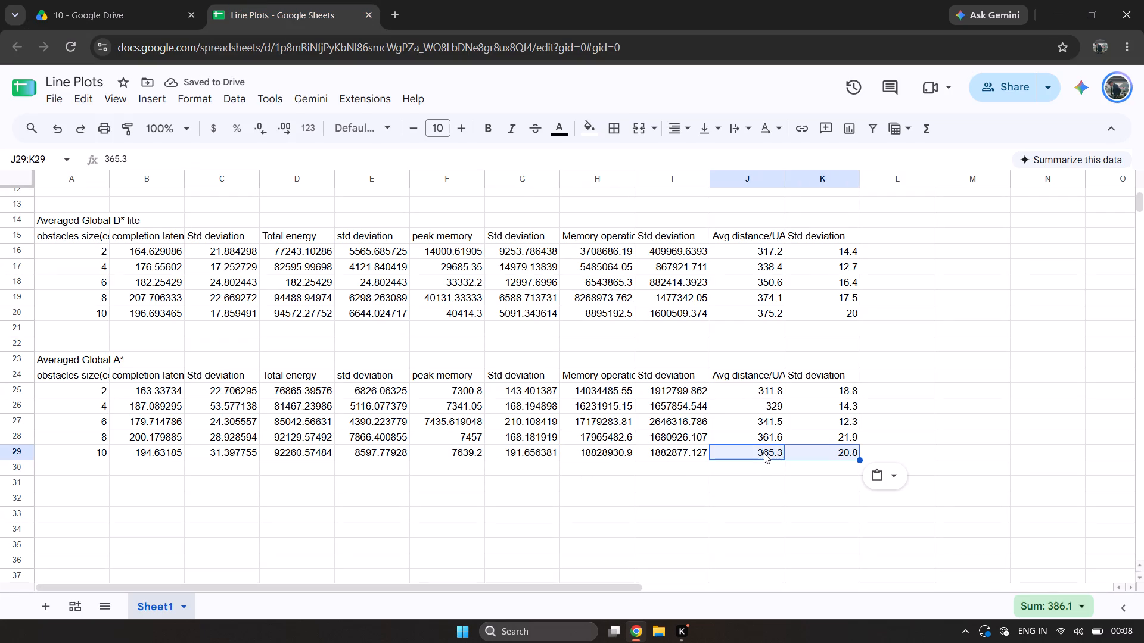
{"action": "left_click", "coordinate": [514, 537]}
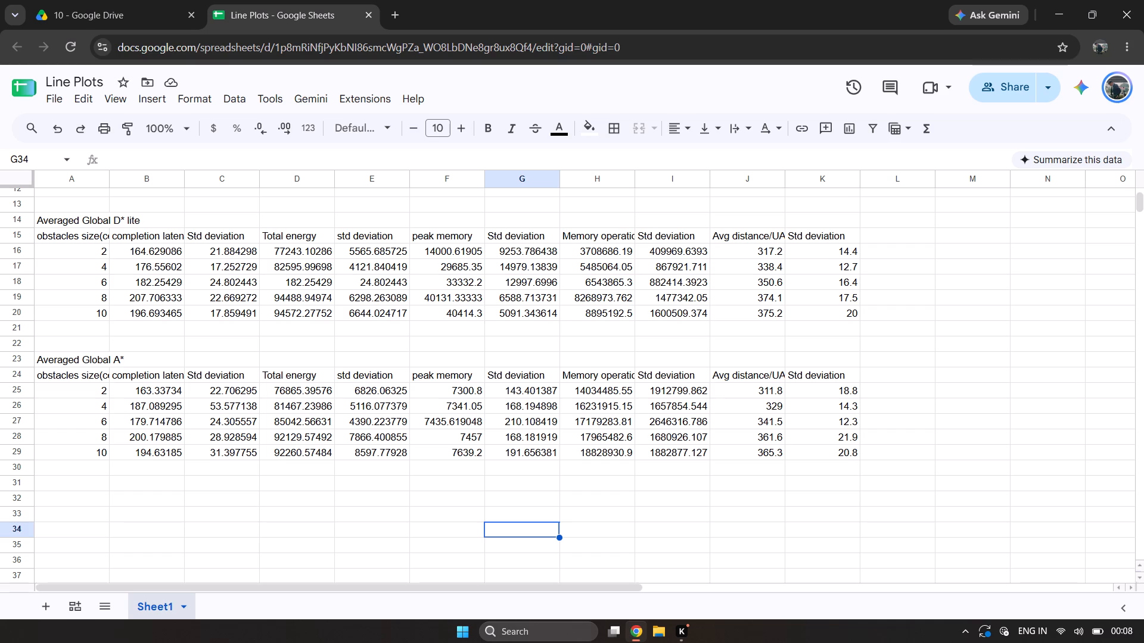
Look over the averaged tables up to Averaged Local A* and close the Line Plots spreadsheet.
{"action": "scroll", "coordinate": [514, 537], "scroll_direction": "up", "scroll_amount": 1}
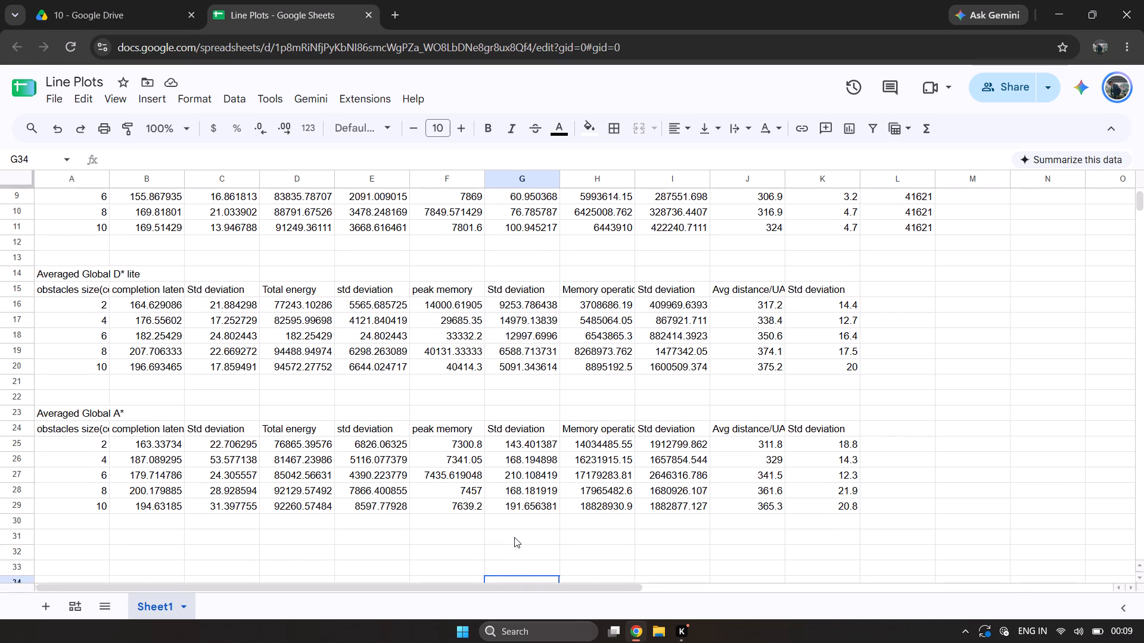
{"action": "scroll", "coordinate": [514, 537], "scroll_direction": "up", "scroll_amount": 13}
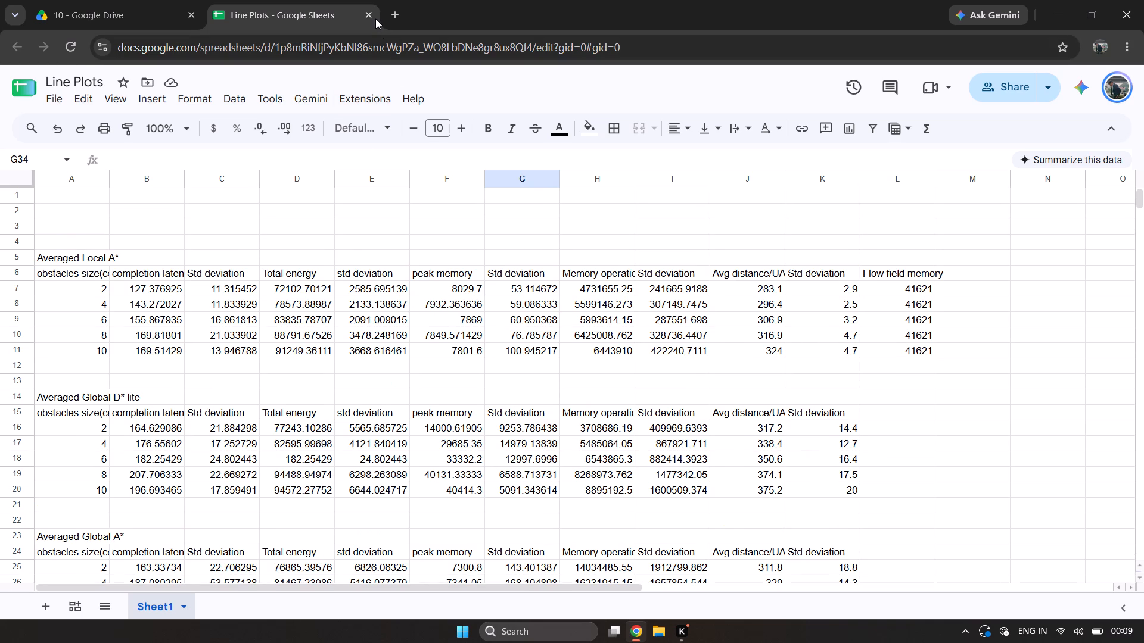
{"action": "left_click", "coordinate": [372, 17]}
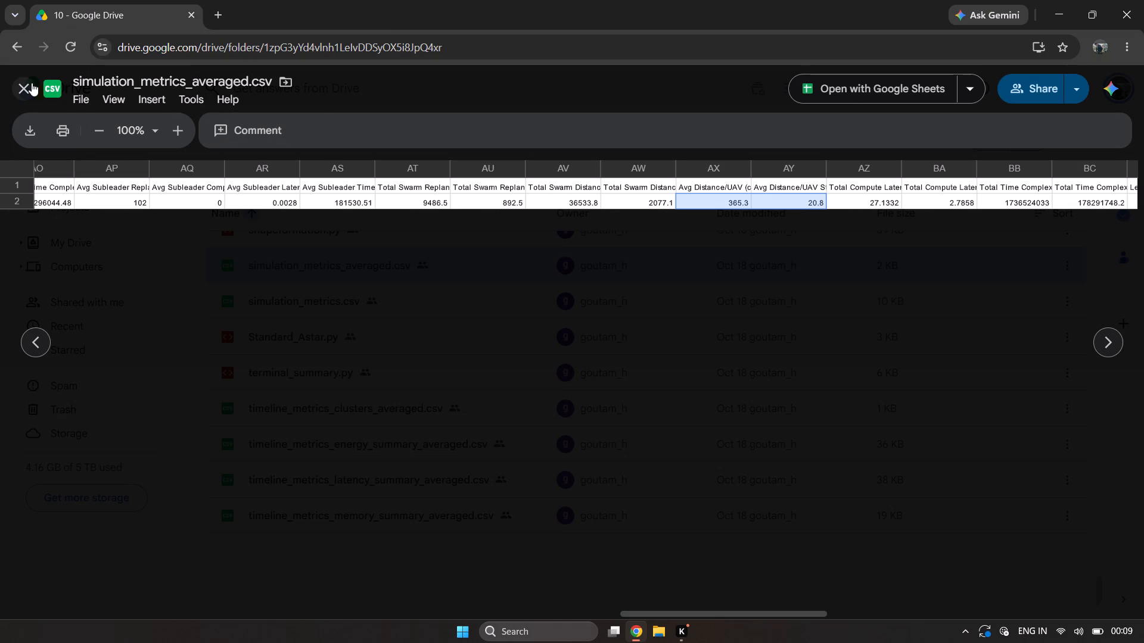
Close the simulation_metrics_averaged.csv preview and go to the varying no. of UAVs folder inside Small Env.
{"action": "left_click", "coordinate": [32, 83]}
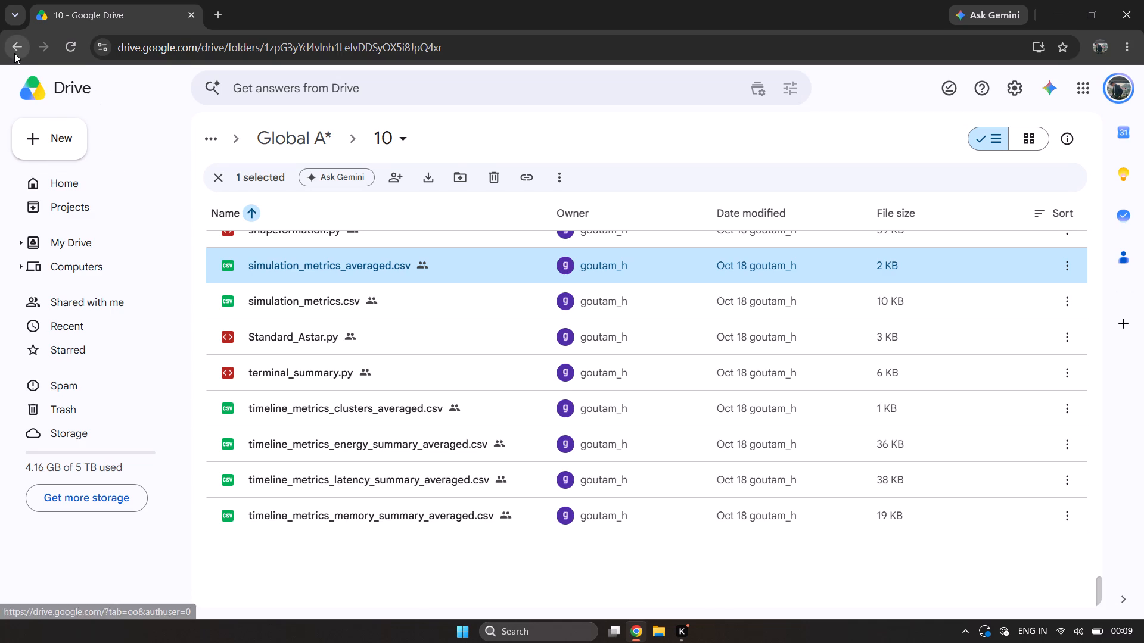
{"action": "left_click", "coordinate": [14, 53]}
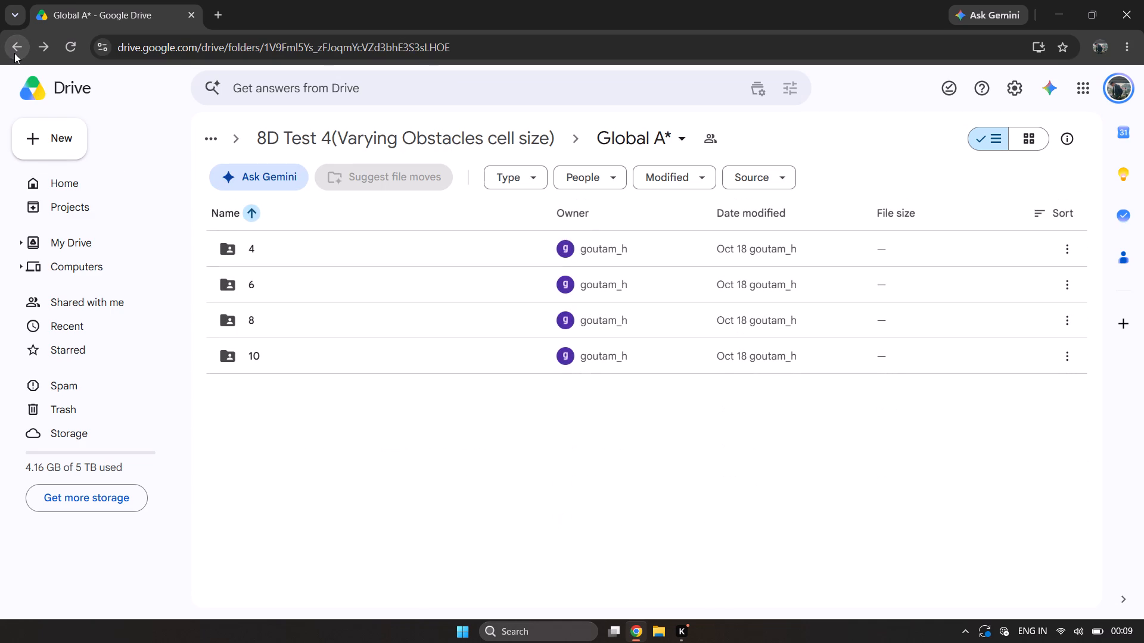
{"action": "left_click", "coordinate": [14, 53]}
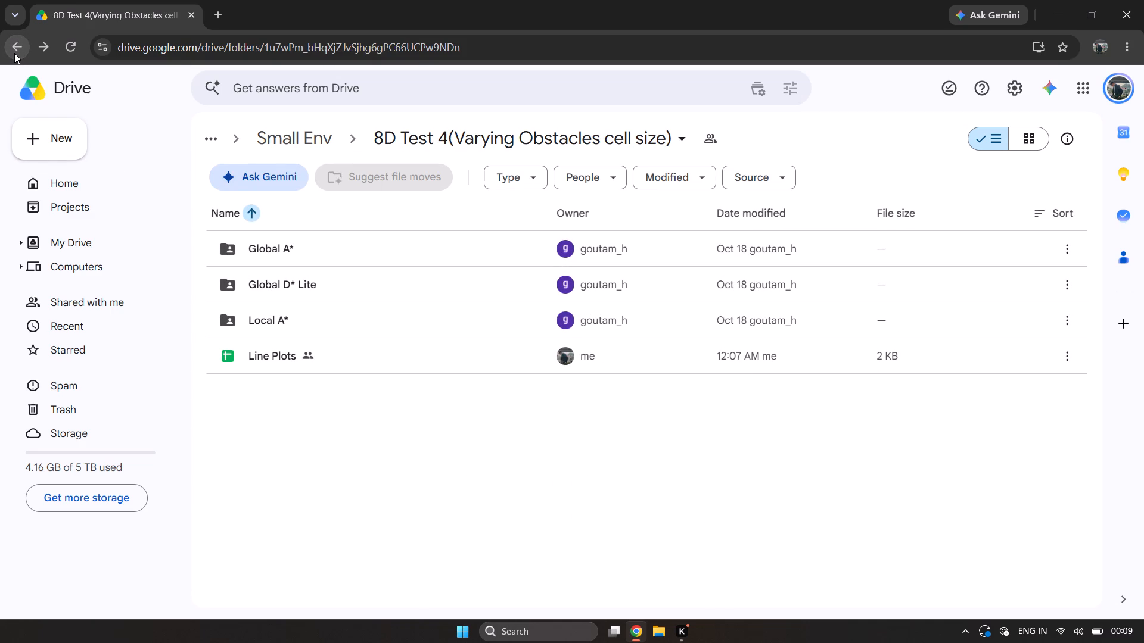
{"action": "left_click", "coordinate": [14, 53]}
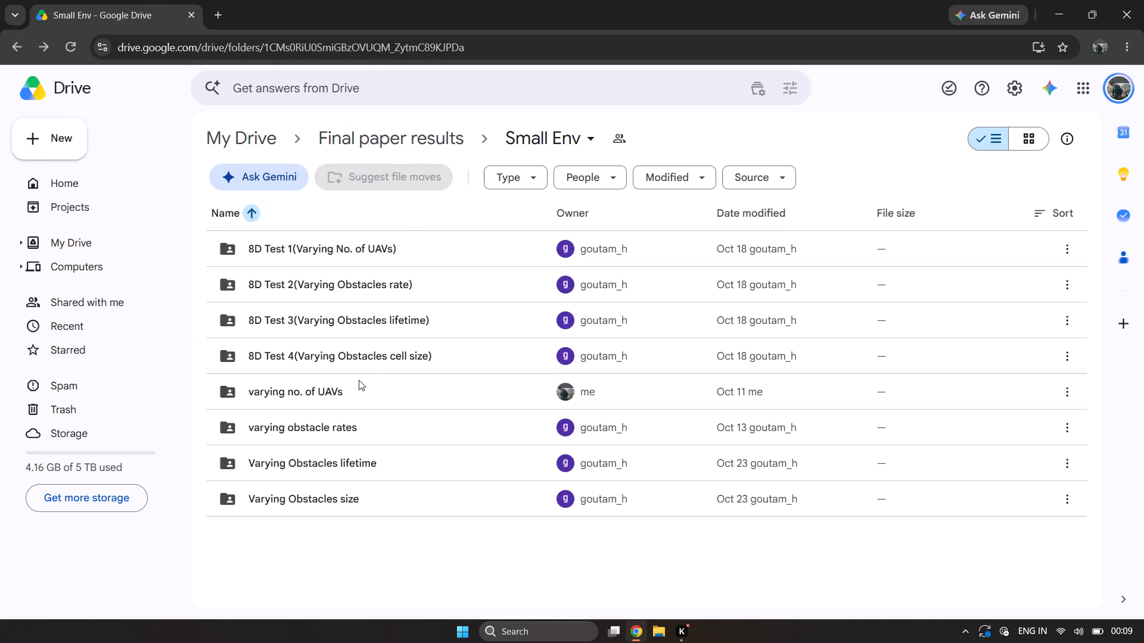
{"action": "double_click", "coordinate": [333, 392]}
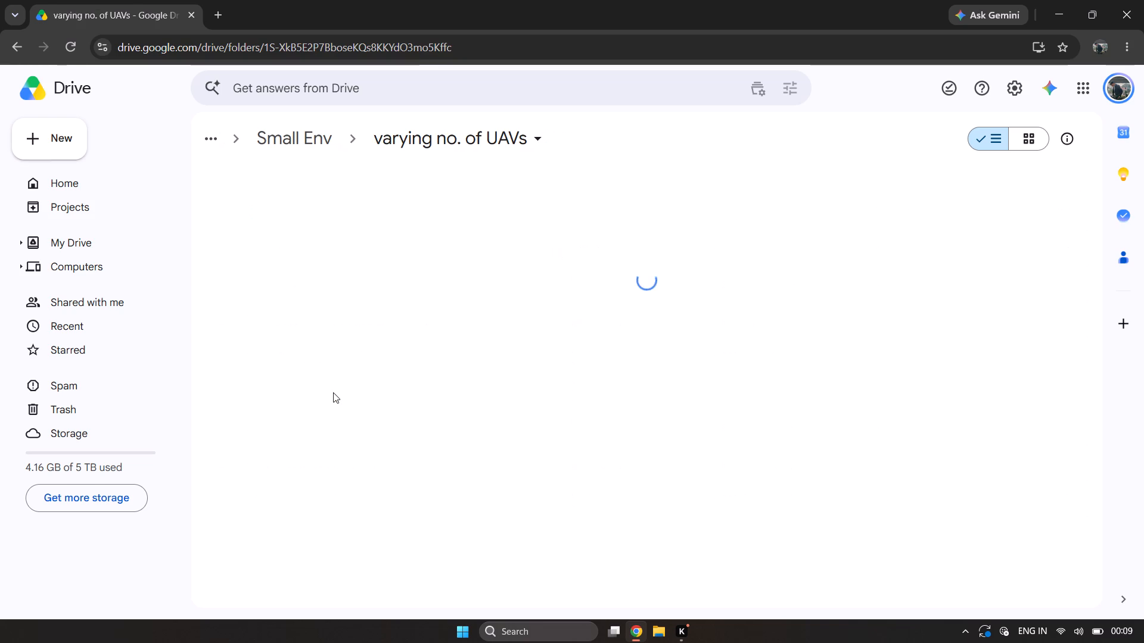
{"action": "scroll", "coordinate": [333, 392], "scroll_direction": "up", "scroll_amount": 2}
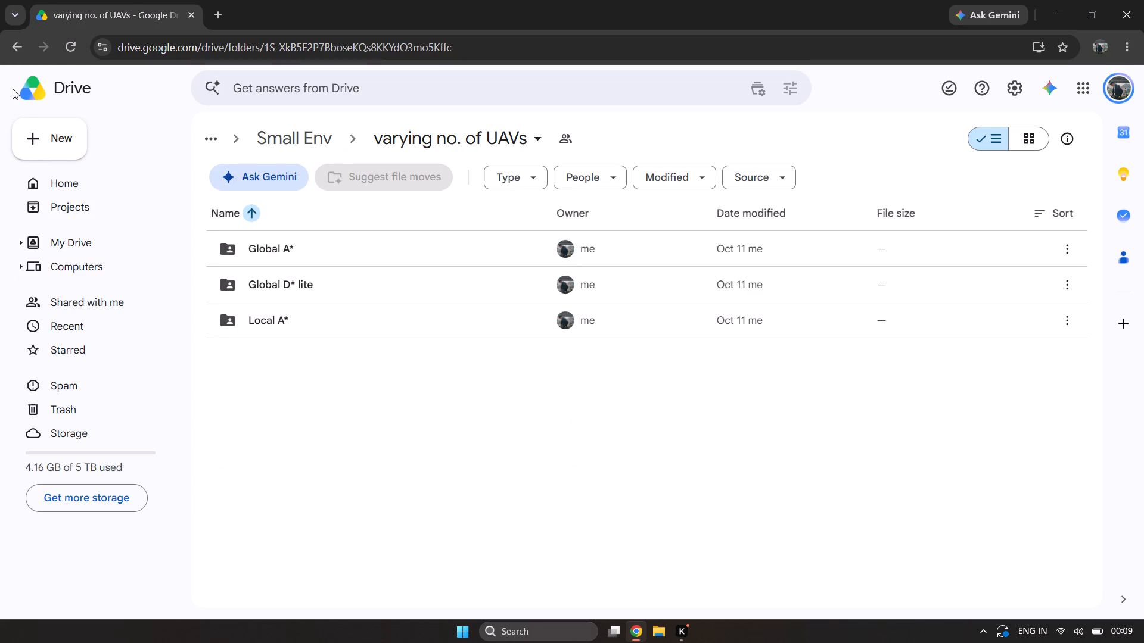
Examine the all-UAV summary rows at the end of timeline_metrics_latency_summary_averaged.csv in Local A* folder 100, then close the file.
{"action": "double_click", "coordinate": [282, 319]}
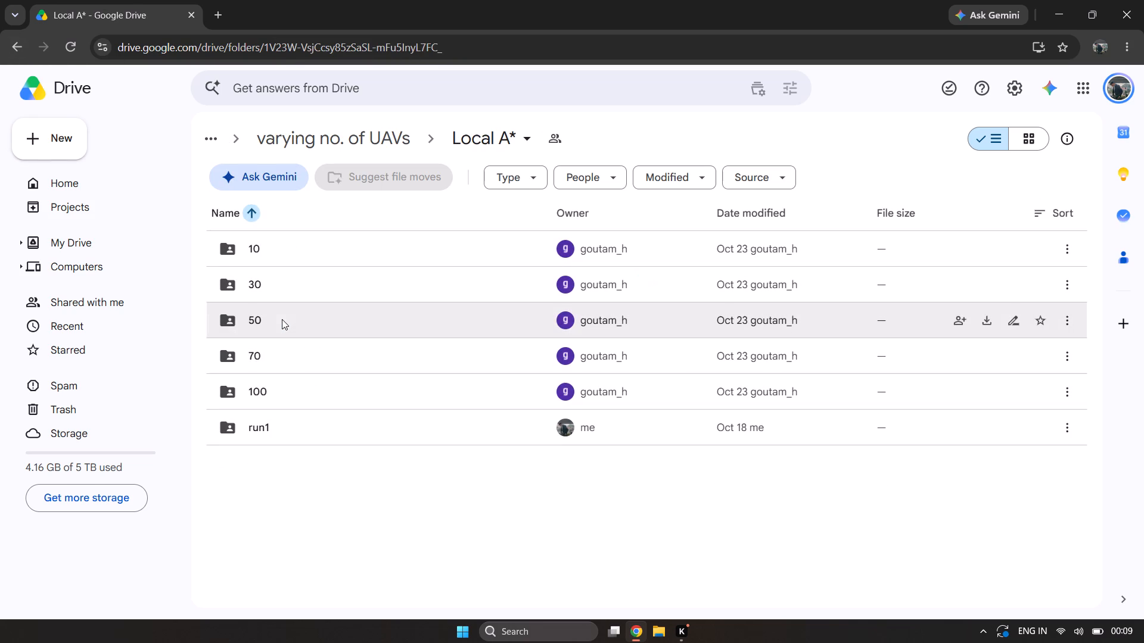
{"action": "double_click", "coordinate": [301, 386]}
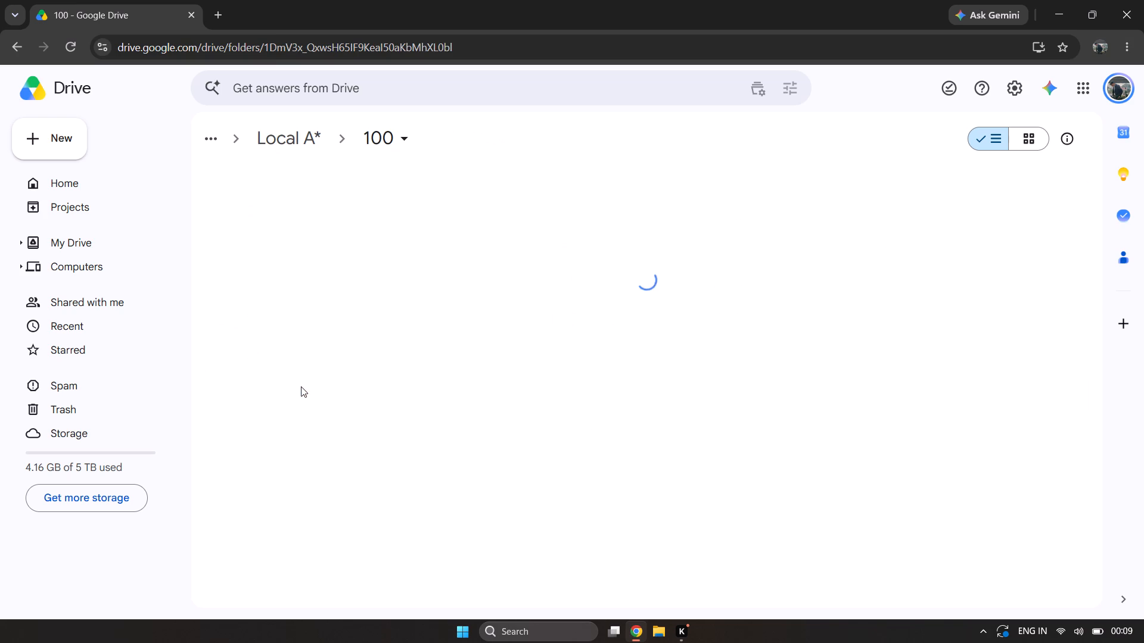
{"action": "scroll", "coordinate": [301, 386], "scroll_direction": "down", "scroll_amount": 8}
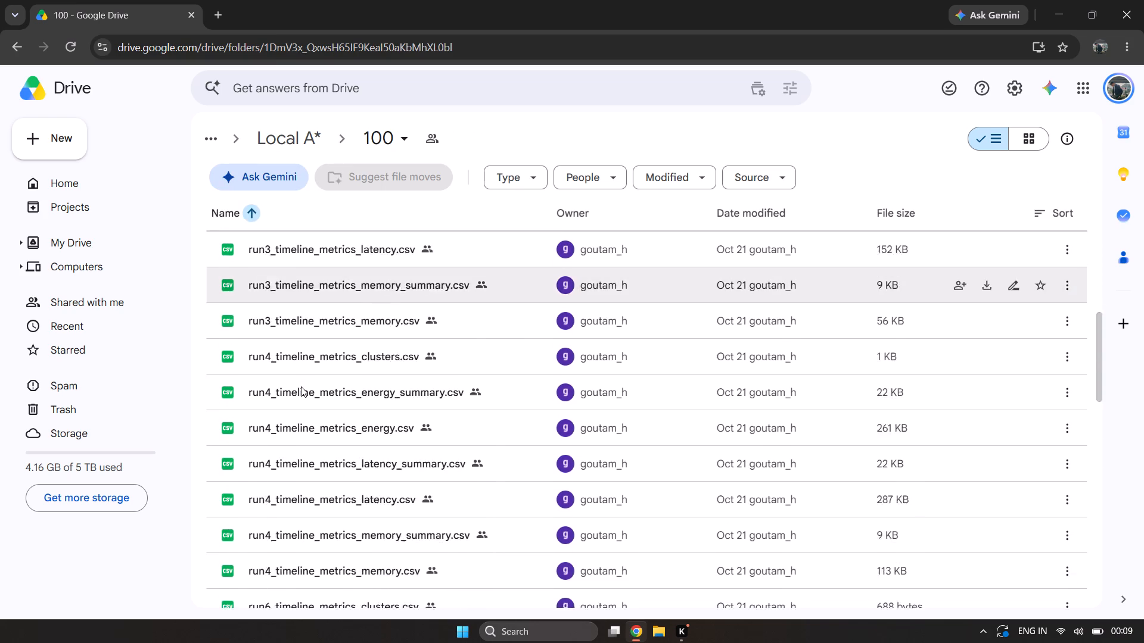
{"action": "scroll", "coordinate": [301, 386], "scroll_direction": "down", "scroll_amount": 17}
{"action": "scroll", "coordinate": [301, 386], "scroll_direction": "down", "scroll_amount": 11}
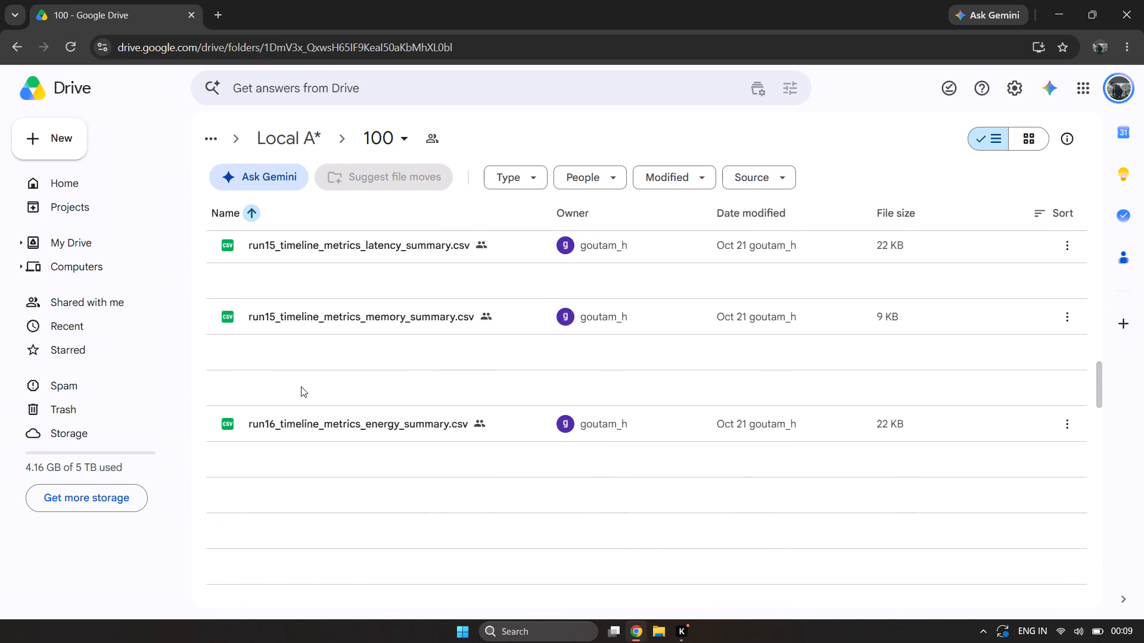
{"action": "scroll", "coordinate": [301, 386], "scroll_direction": "down", "scroll_amount": 9}
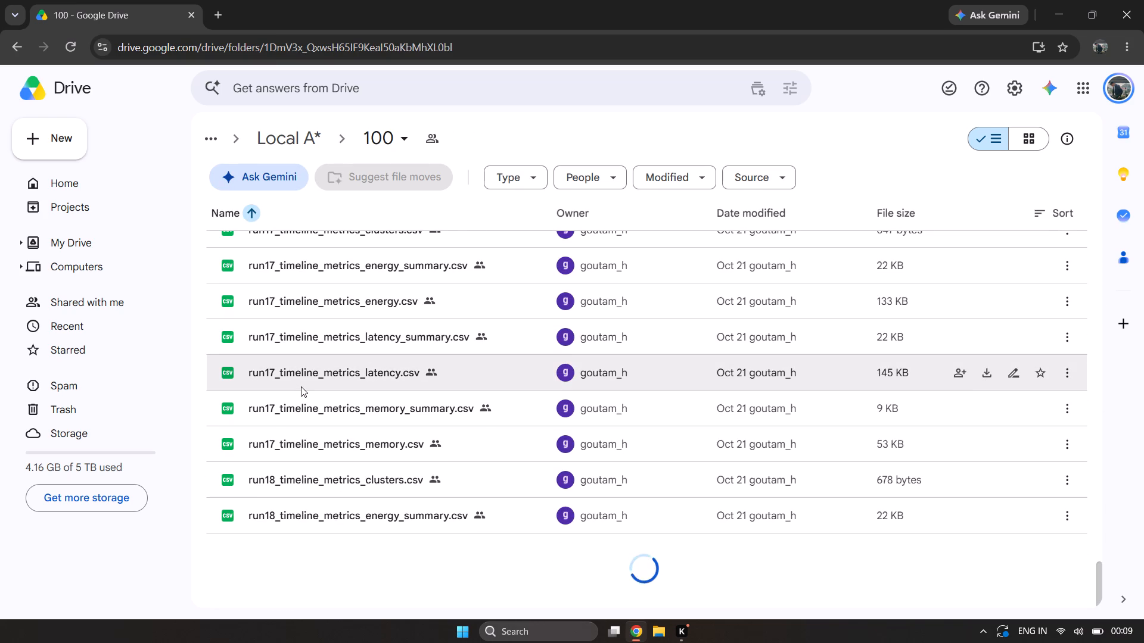
{"action": "scroll", "coordinate": [301, 386], "scroll_direction": "down", "scroll_amount": 17}
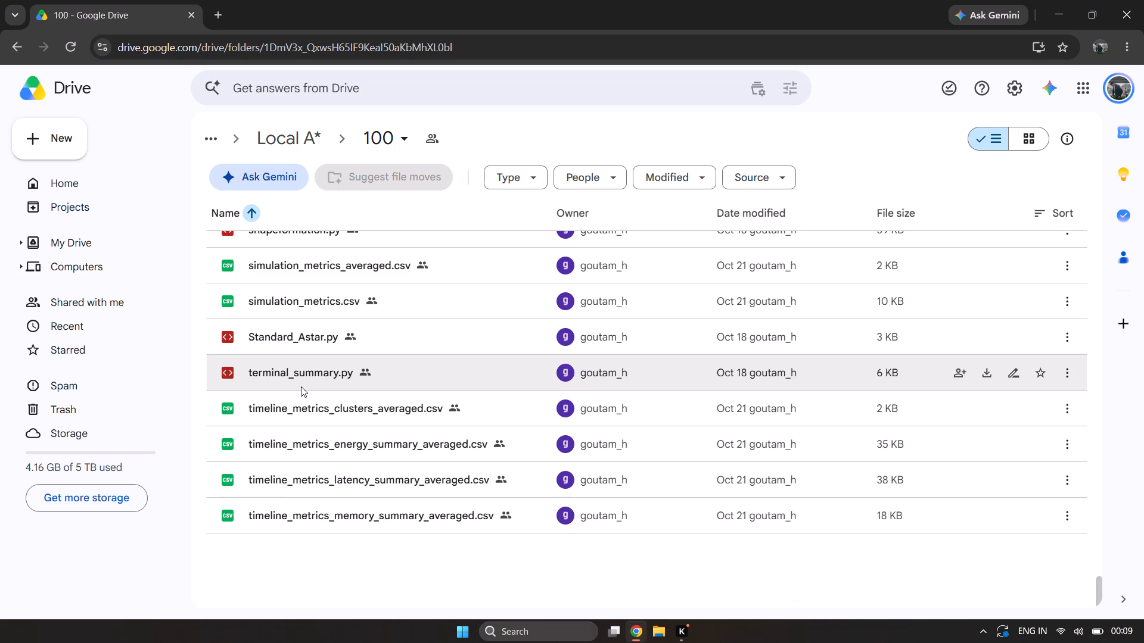
{"action": "double_click", "coordinate": [340, 479]}
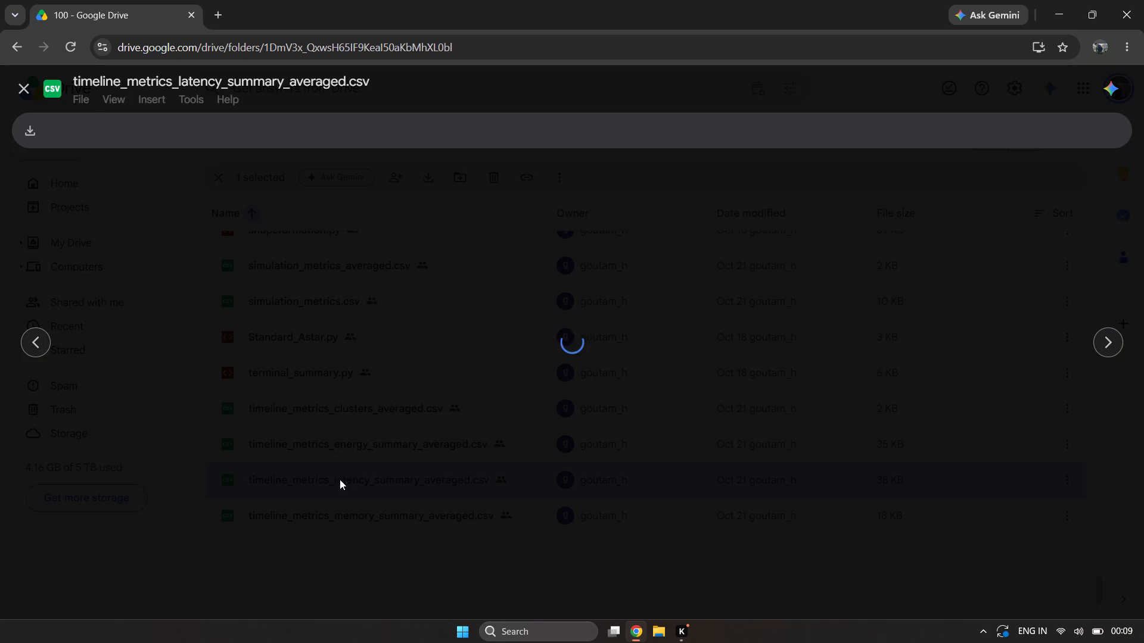
{"action": "scroll", "coordinate": [340, 479], "scroll_direction": "down", "scroll_amount": 8}
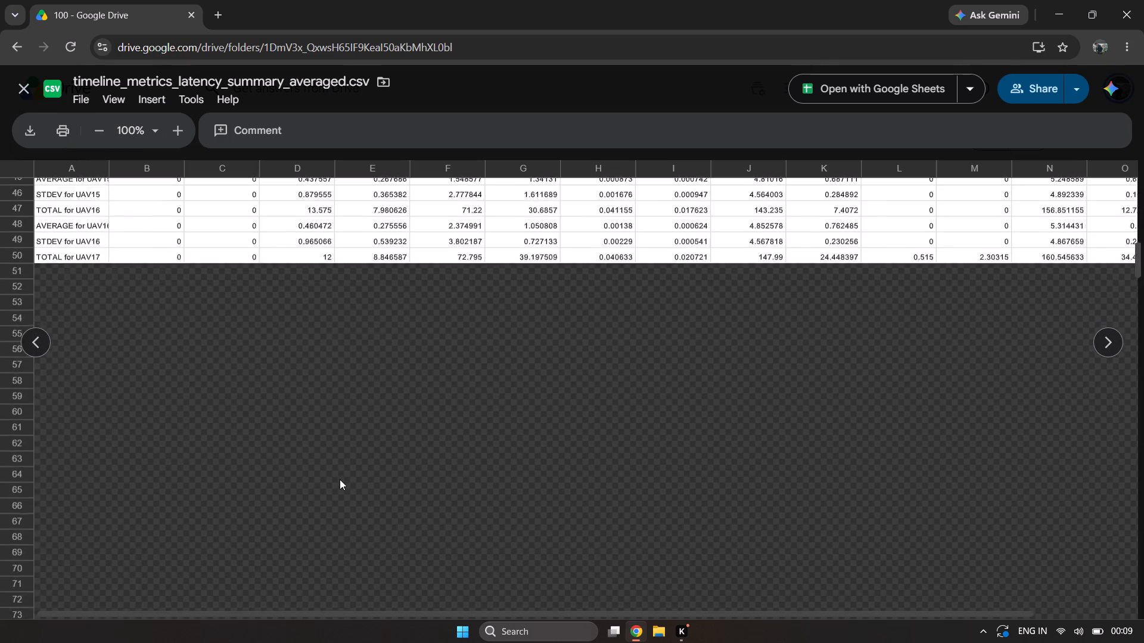
{"action": "scroll", "coordinate": [340, 479], "scroll_direction": "down", "scroll_amount": 20}
{"action": "scroll", "coordinate": [340, 479], "scroll_direction": "down", "scroll_amount": 10}
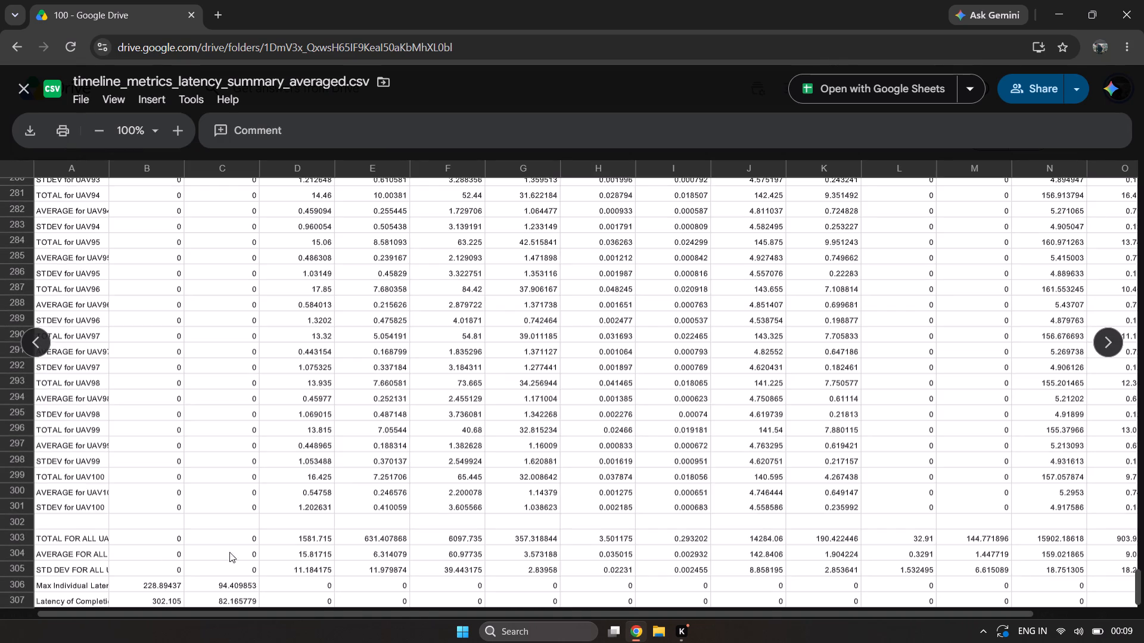
{"action": "left_click", "coordinate": [32, 88]}
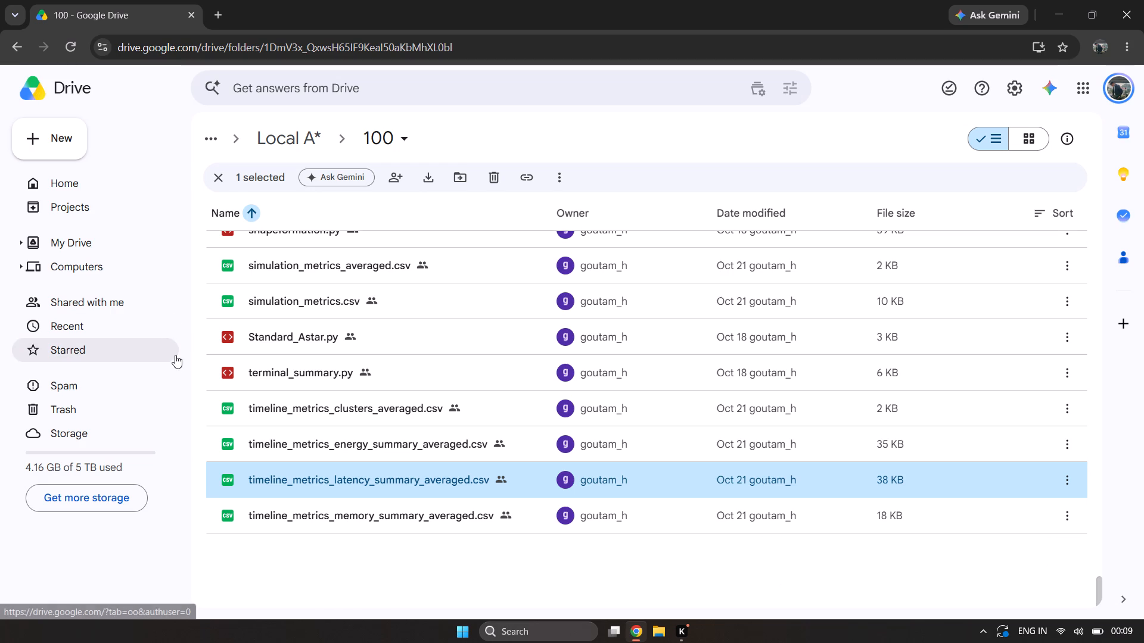
Examine the all-UAV summary rows at the end of timeline_metrics_latency_summary_averaged.csv in Global A* folder 100, then close the file.
{"action": "left_click", "coordinate": [1, 40]}
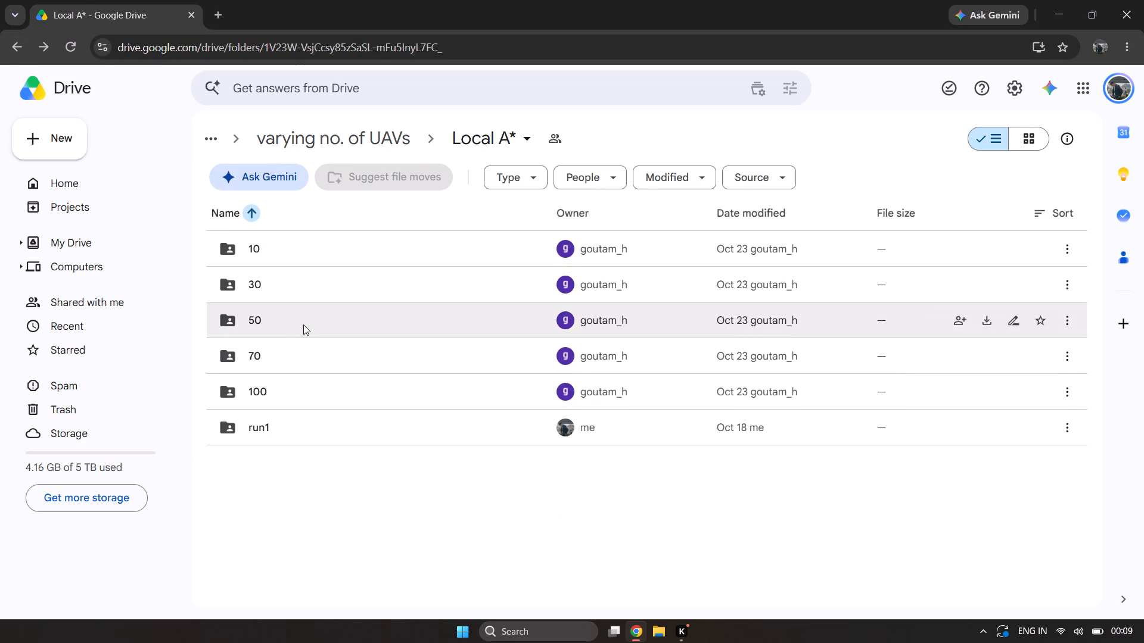
{"action": "left_click", "coordinate": [29, 51]}
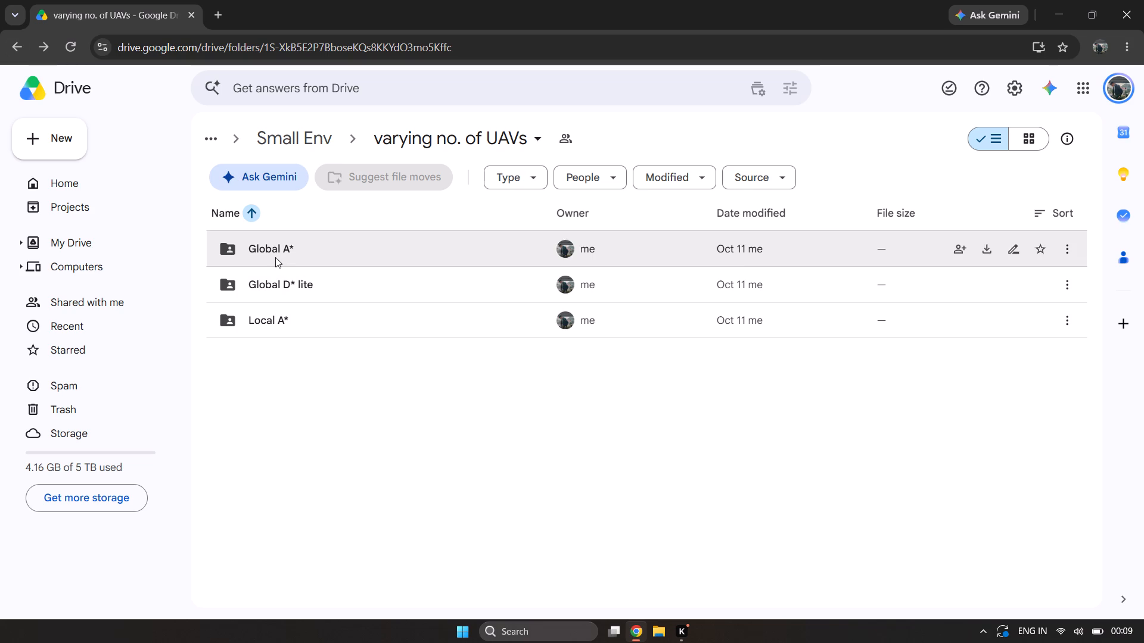
{"action": "double_click", "coordinate": [275, 257]}
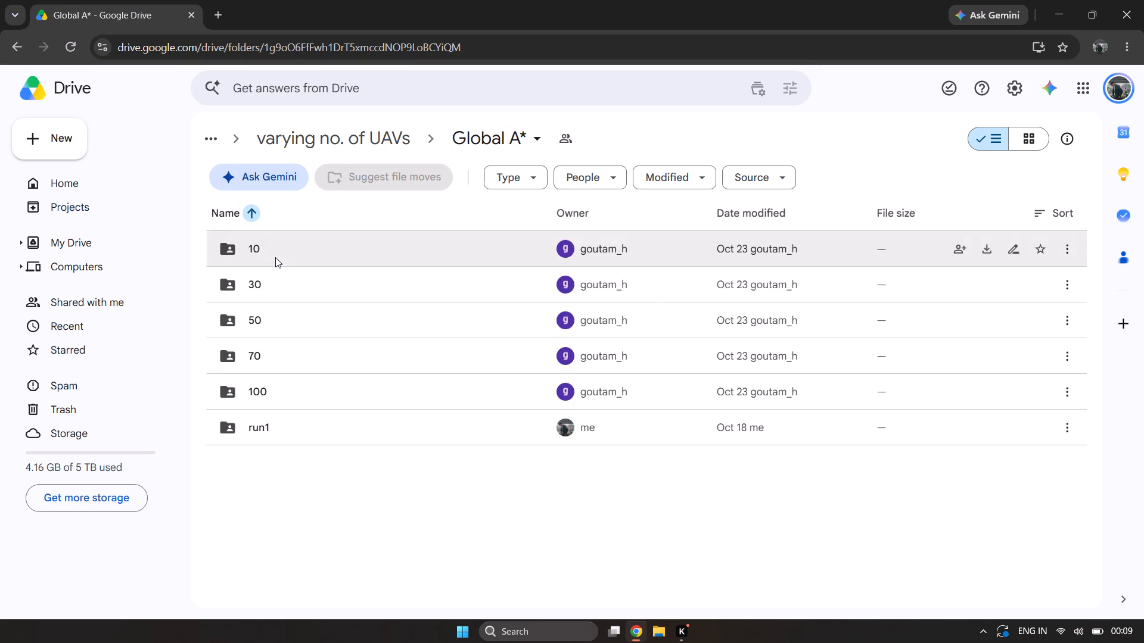
{"action": "double_click", "coordinate": [287, 394]}
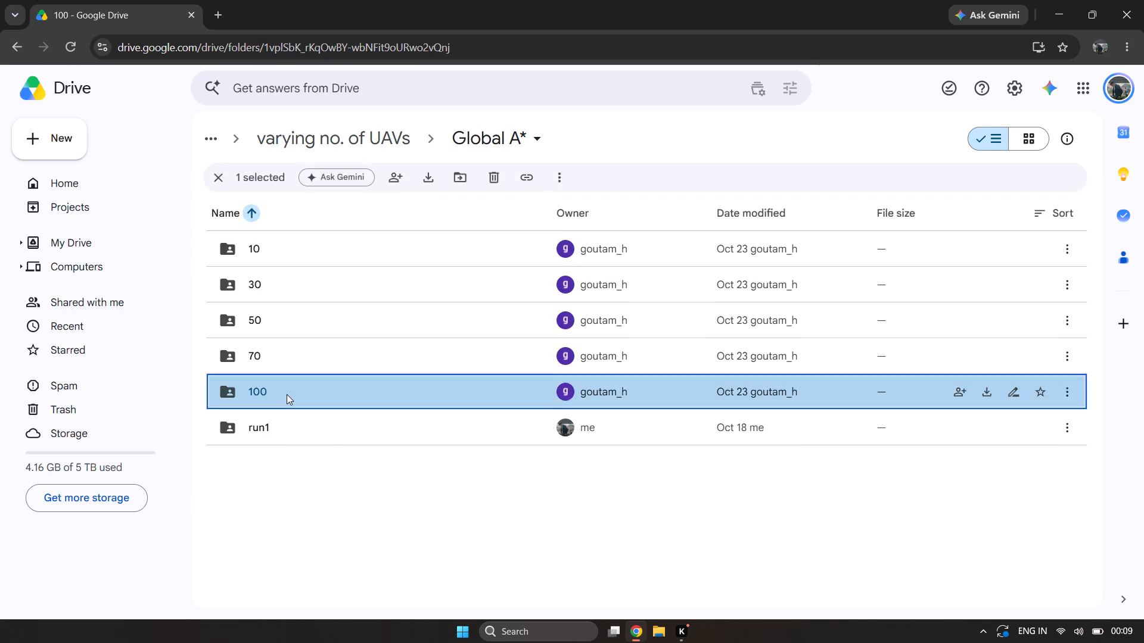
{"action": "scroll", "coordinate": [287, 394], "scroll_direction": "down", "scroll_amount": 6}
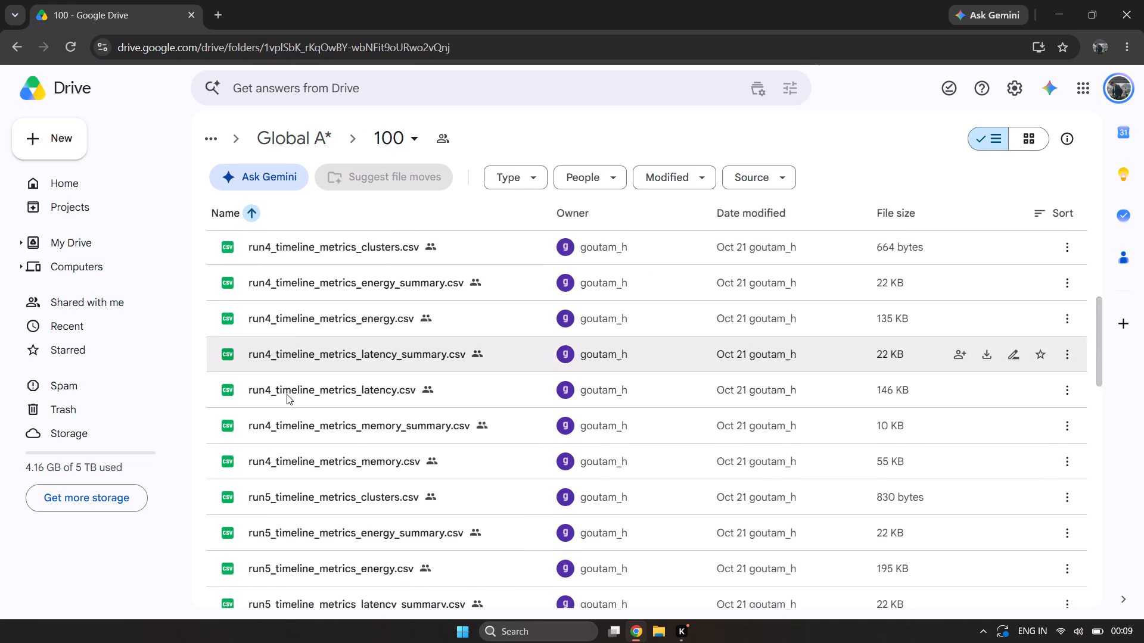
{"action": "scroll", "coordinate": [287, 394], "scroll_direction": "down", "scroll_amount": 20}
{"action": "scroll", "coordinate": [287, 394], "scroll_direction": "down", "scroll_amount": 4}
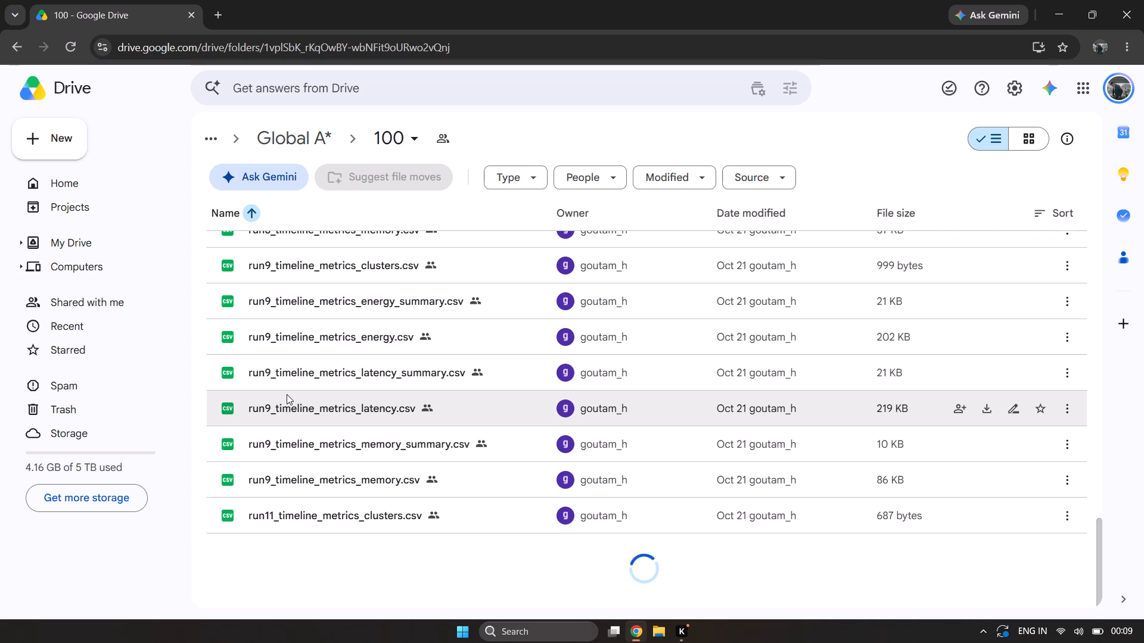
{"action": "scroll", "coordinate": [287, 394], "scroll_direction": "down", "scroll_amount": 19}
{"action": "scroll", "coordinate": [287, 394], "scroll_direction": "down", "scroll_amount": 8}
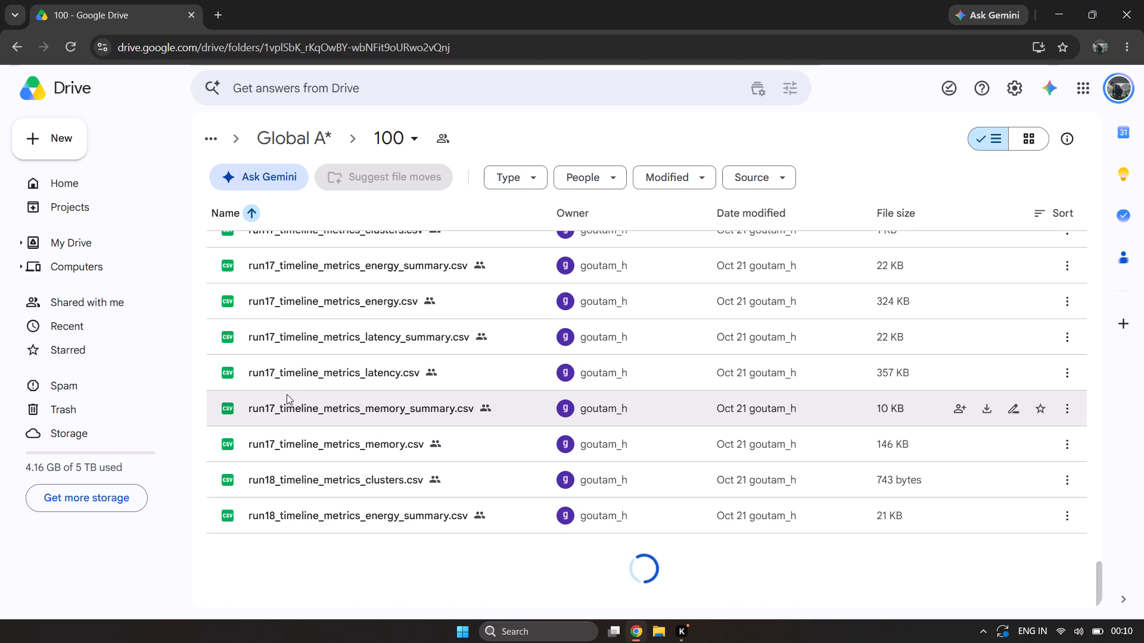
{"action": "scroll", "coordinate": [287, 394], "scroll_direction": "down", "scroll_amount": 19}
{"action": "scroll", "coordinate": [287, 394], "scroll_direction": "down", "scroll_amount": 9}
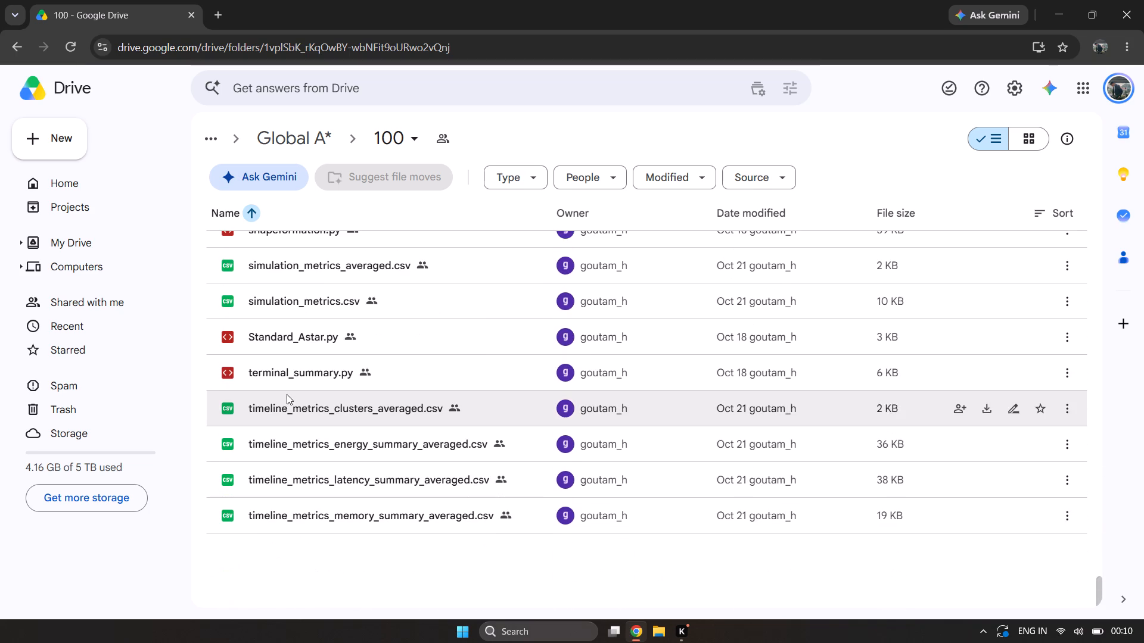
{"action": "double_click", "coordinate": [352, 476]}
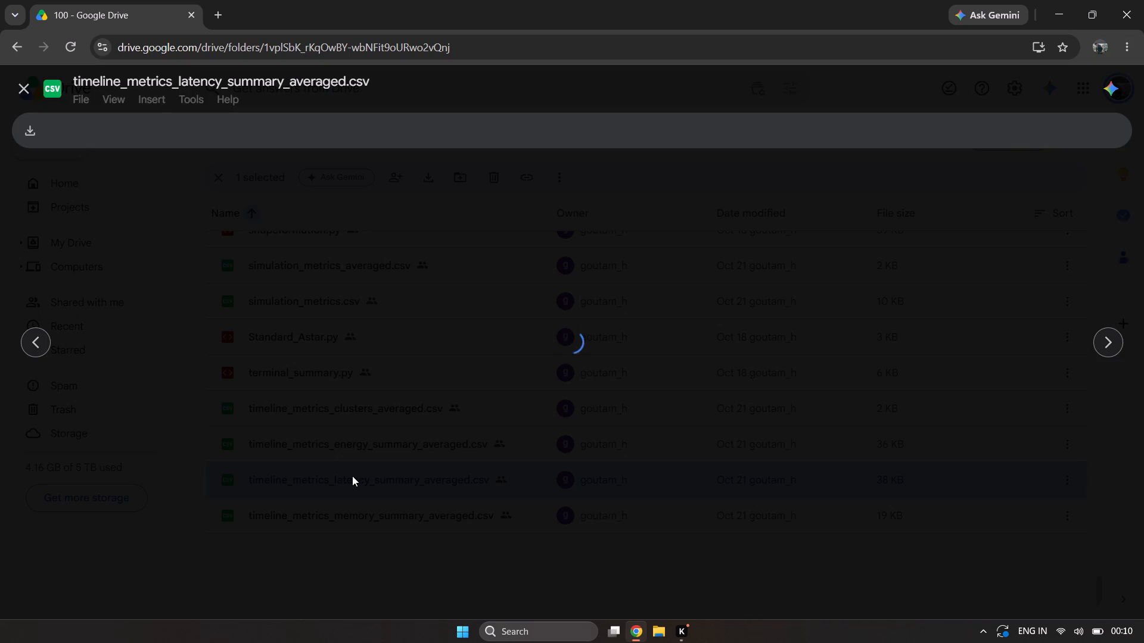
{"action": "scroll", "coordinate": [352, 476], "scroll_direction": "down", "scroll_amount": 10}
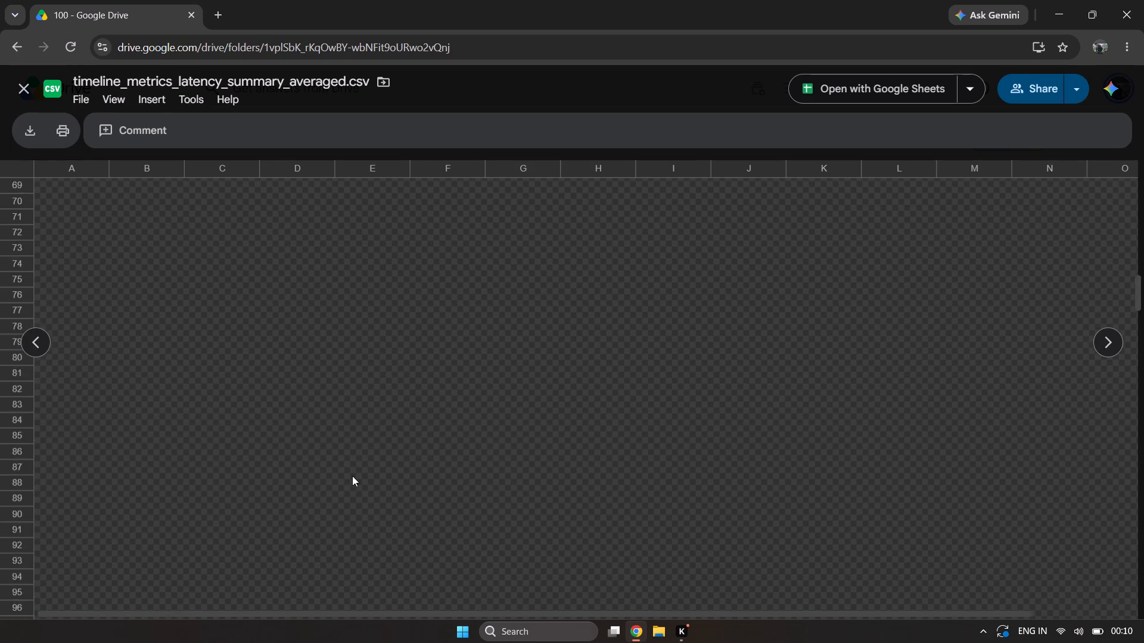
{"action": "scroll", "coordinate": [352, 476], "scroll_direction": "down", "scroll_amount": 20}
{"action": "scroll", "coordinate": [352, 476], "scroll_direction": "down", "scroll_amount": 2}
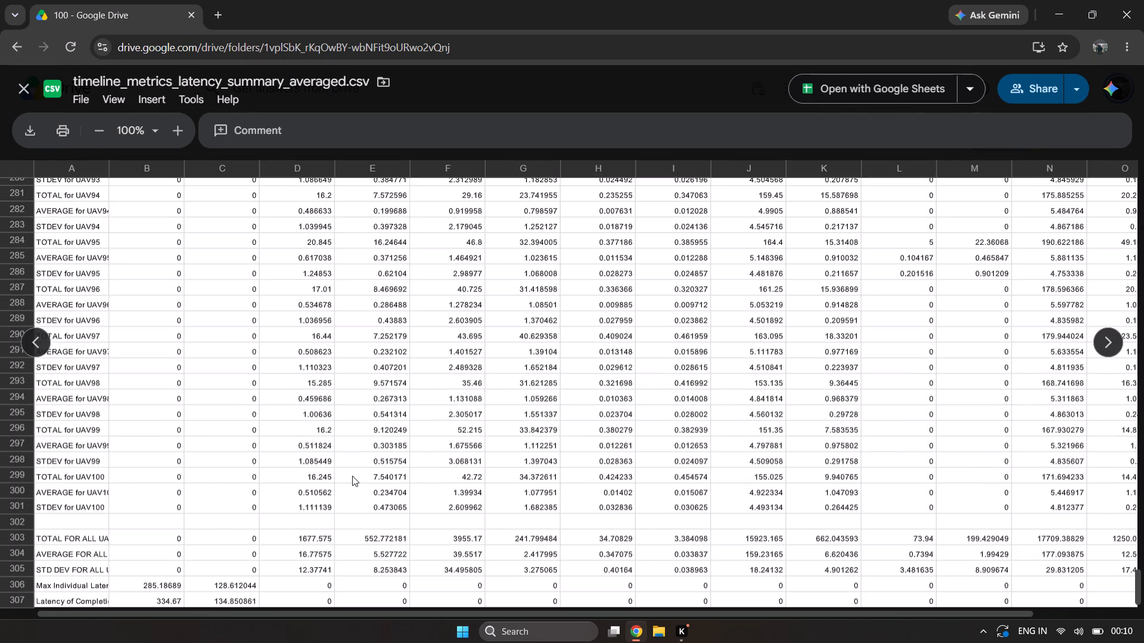
{"action": "left_click", "coordinate": [23, 90]}
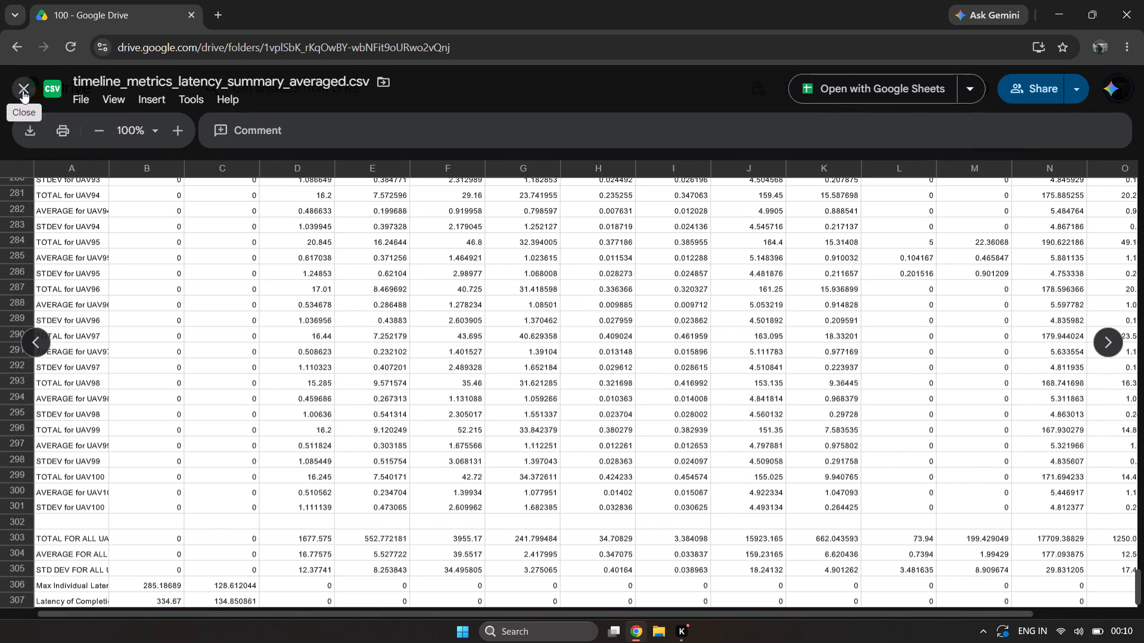
Examine the all-UAV summary rows at the end of timeline_metrics_latency_summary_averaged.csv in Global D* lite folder 100, then close the file.
{"action": "left_click", "coordinate": [10, 43]}
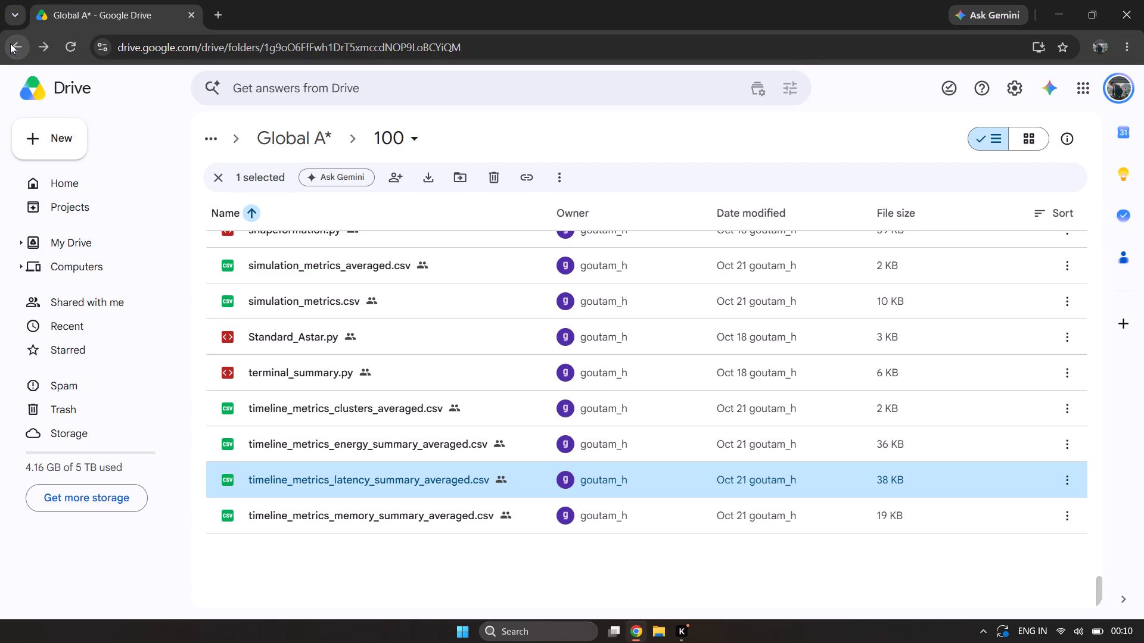
{"action": "left_click", "coordinate": [10, 43]}
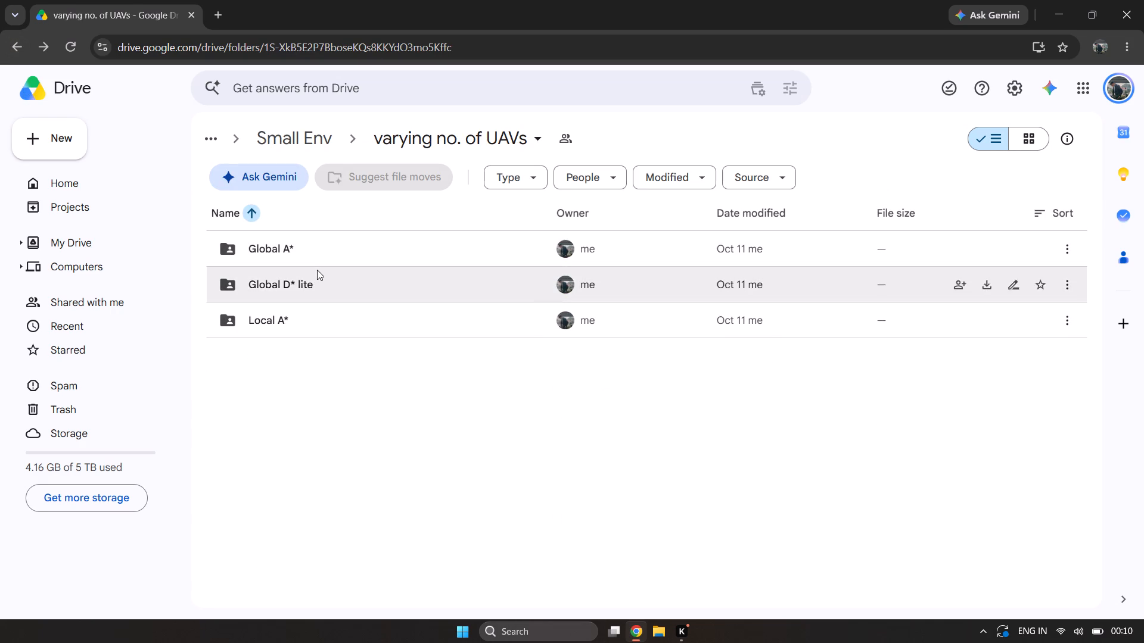
{"action": "double_click", "coordinate": [317, 270]}
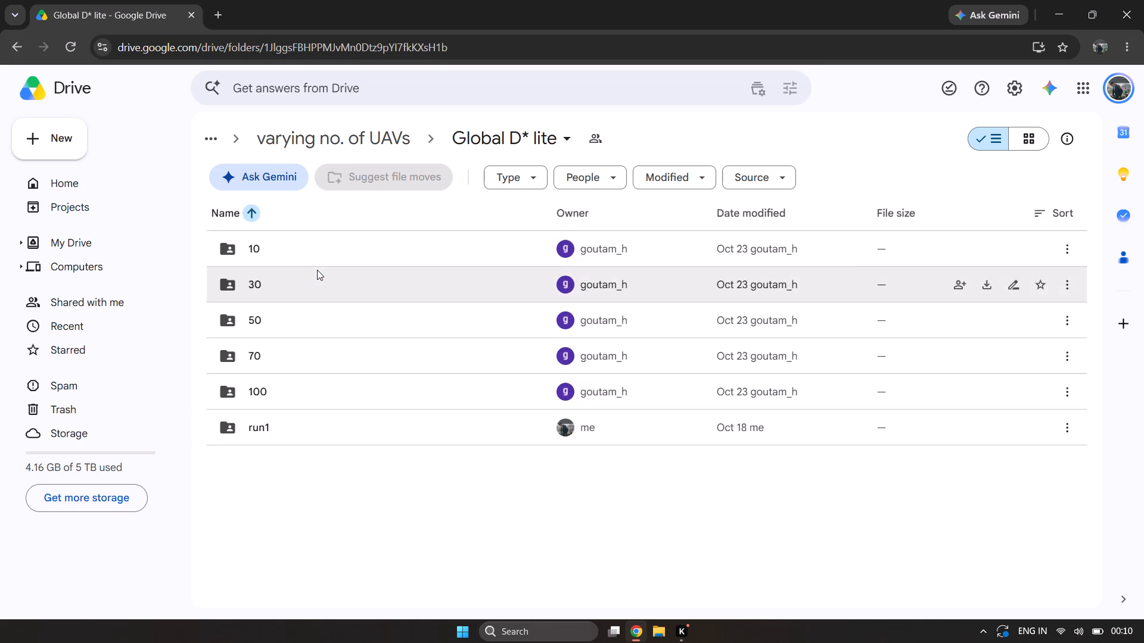
{"action": "double_click", "coordinate": [338, 393]}
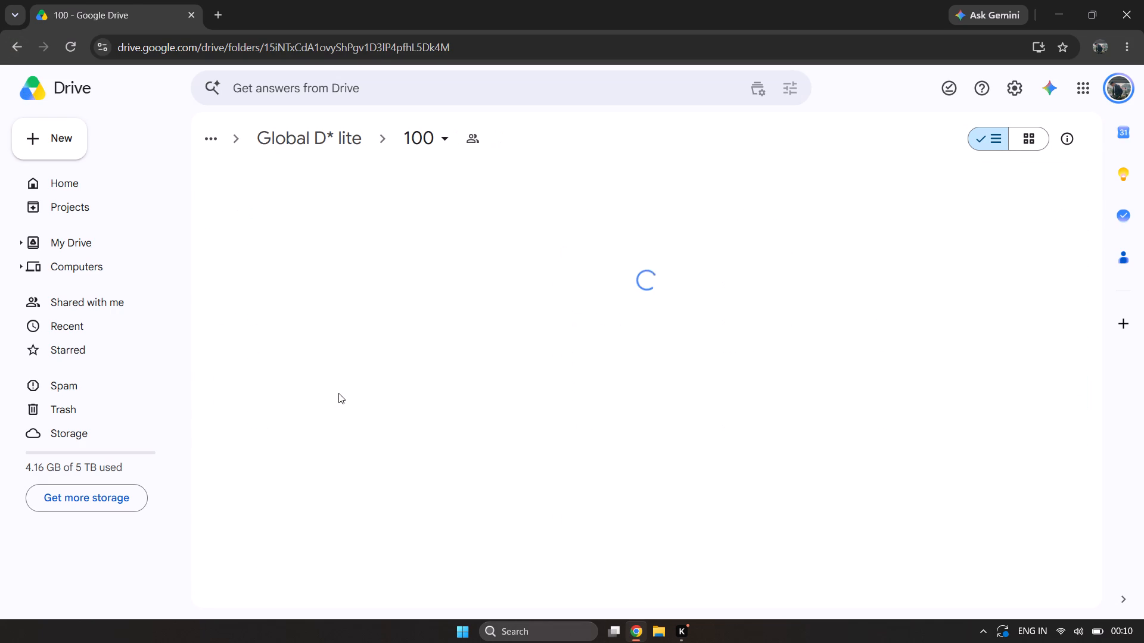
{"action": "scroll", "coordinate": [338, 393], "scroll_direction": "down", "scroll_amount": 13}
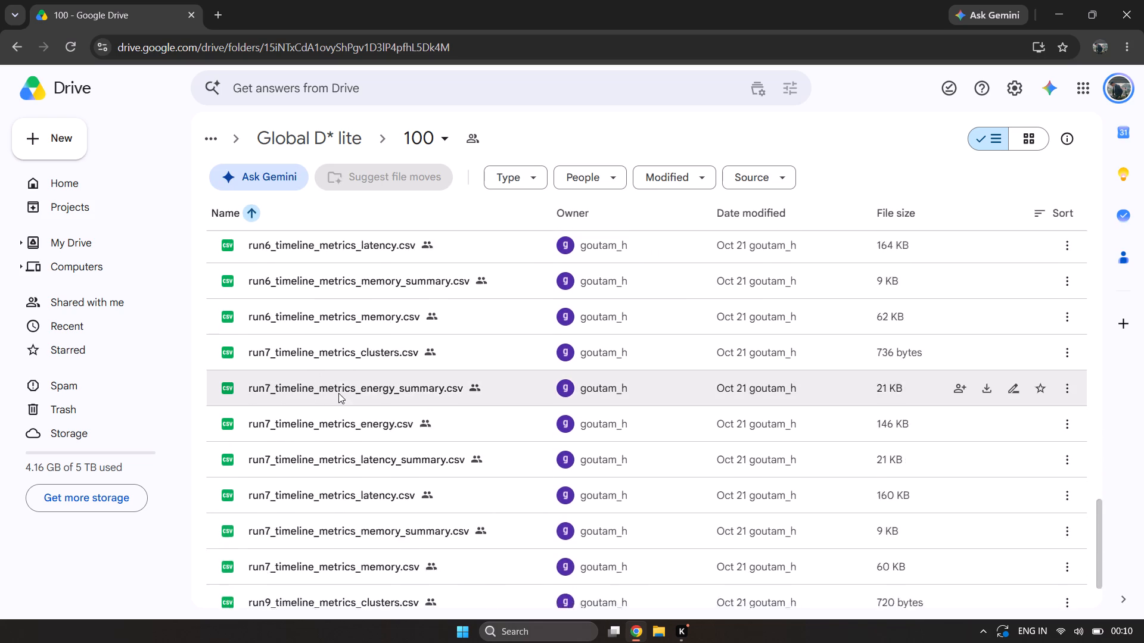
{"action": "scroll", "coordinate": [338, 393], "scroll_direction": "down", "scroll_amount": 20}
{"action": "scroll", "coordinate": [338, 393], "scroll_direction": "down", "scroll_amount": 5}
{"action": "scroll", "coordinate": [338, 393], "scroll_direction": "down", "scroll_amount": 20}
{"action": "scroll", "coordinate": [338, 393], "scroll_direction": "down", "scroll_amount": 11}
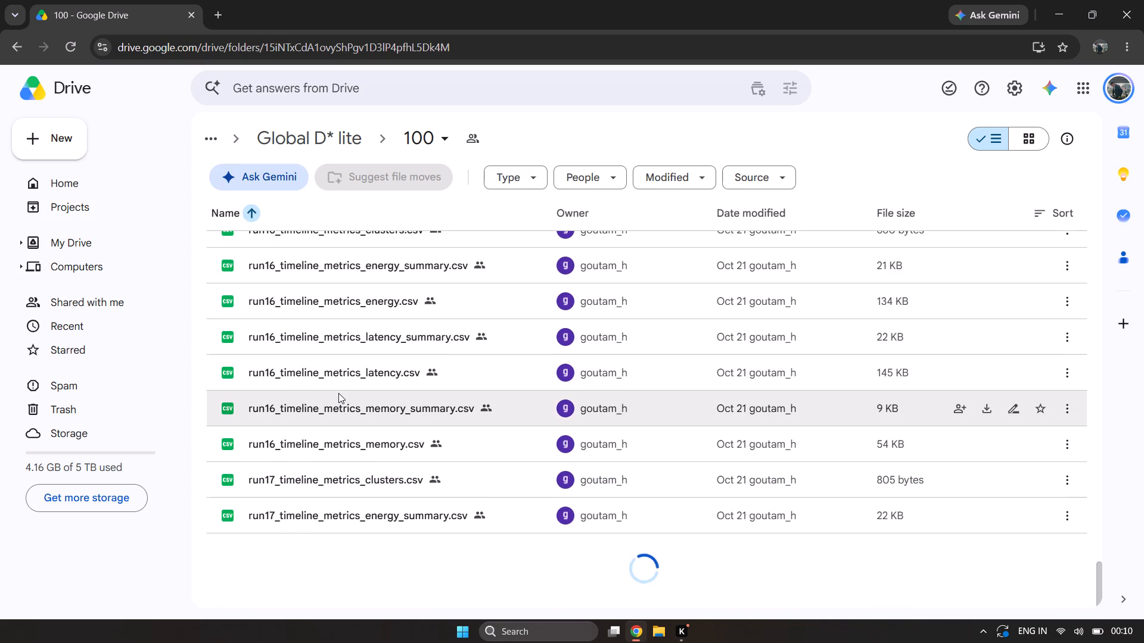
{"action": "scroll", "coordinate": [338, 393], "scroll_direction": "down", "scroll_amount": 19}
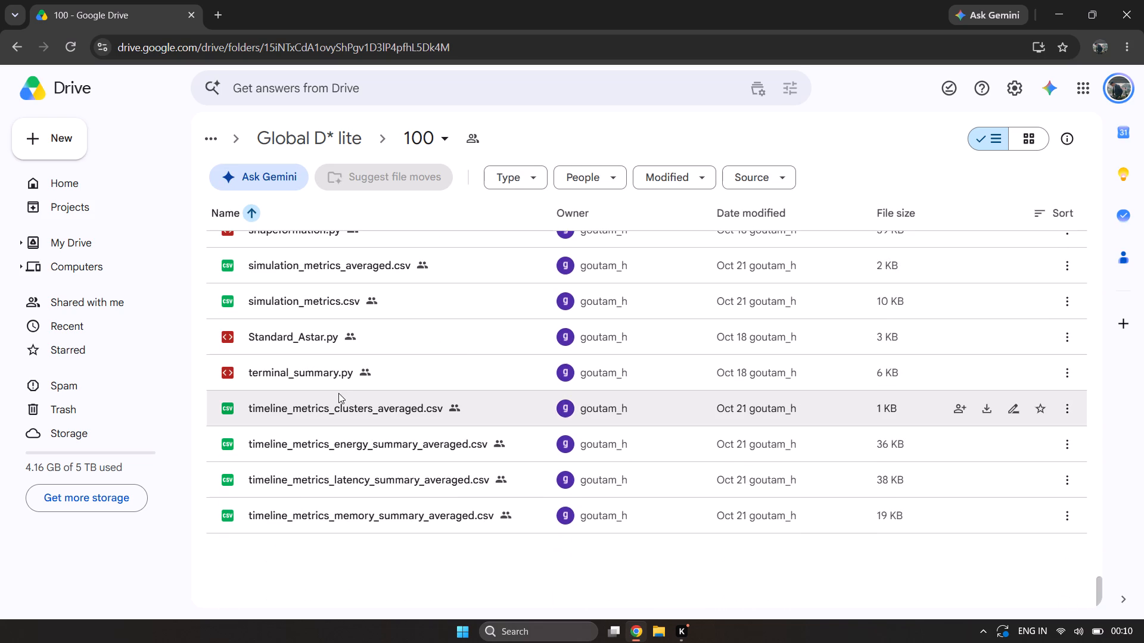
{"action": "double_click", "coordinate": [365, 482]}
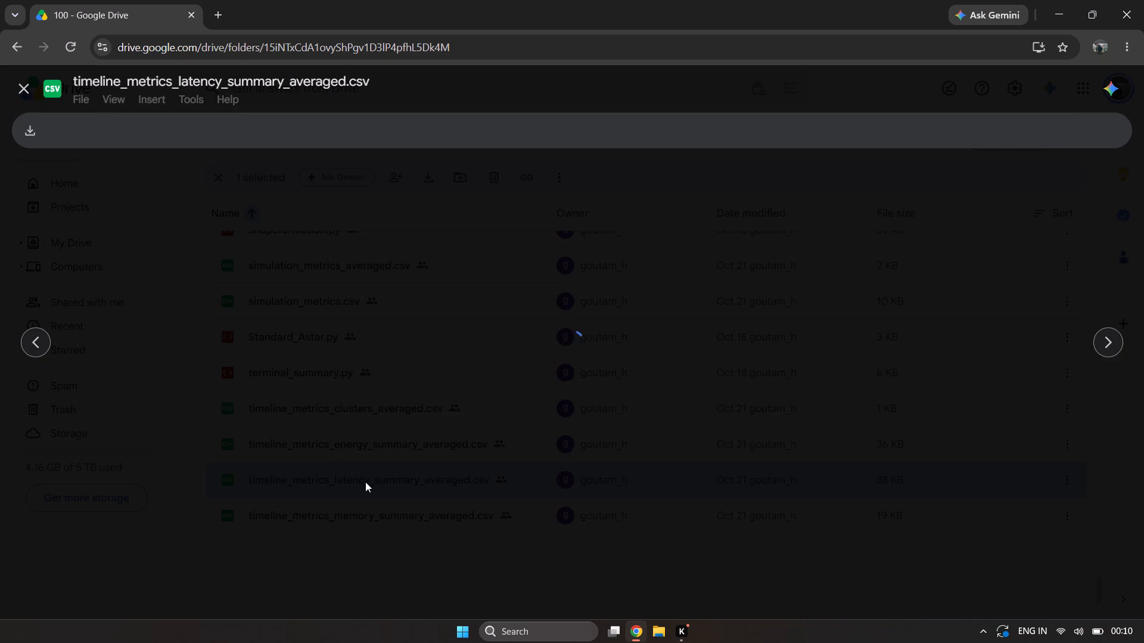
{"action": "scroll", "coordinate": [365, 482], "scroll_direction": "down", "scroll_amount": 7}
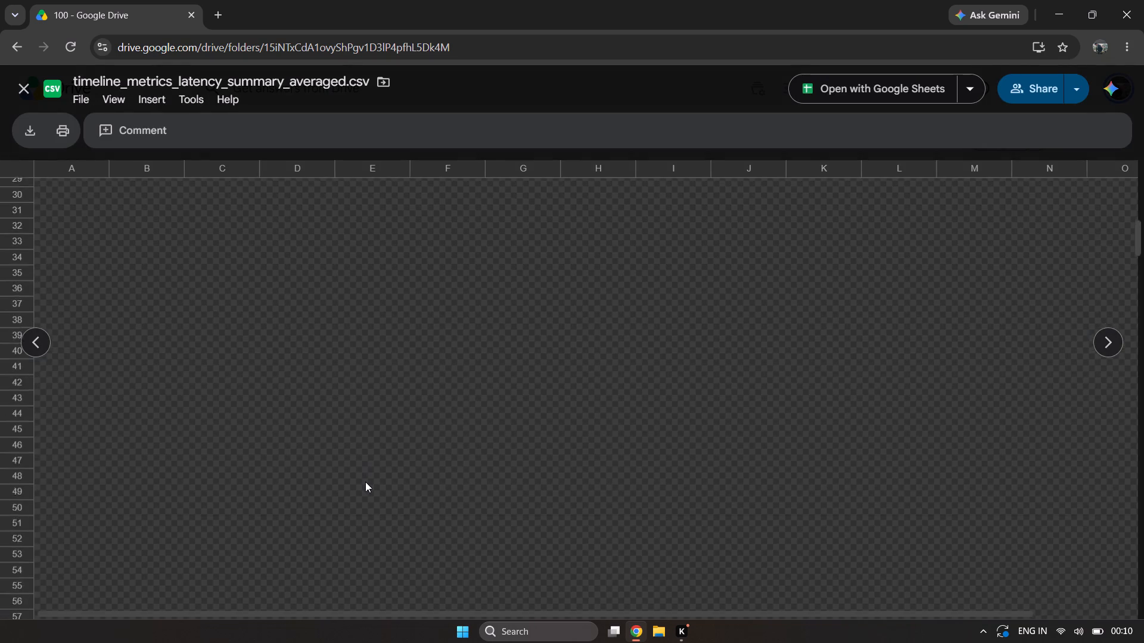
{"action": "scroll", "coordinate": [365, 482], "scroll_direction": "down", "scroll_amount": 20}
{"action": "scroll", "coordinate": [365, 482], "scroll_direction": "down", "scroll_amount": 5}
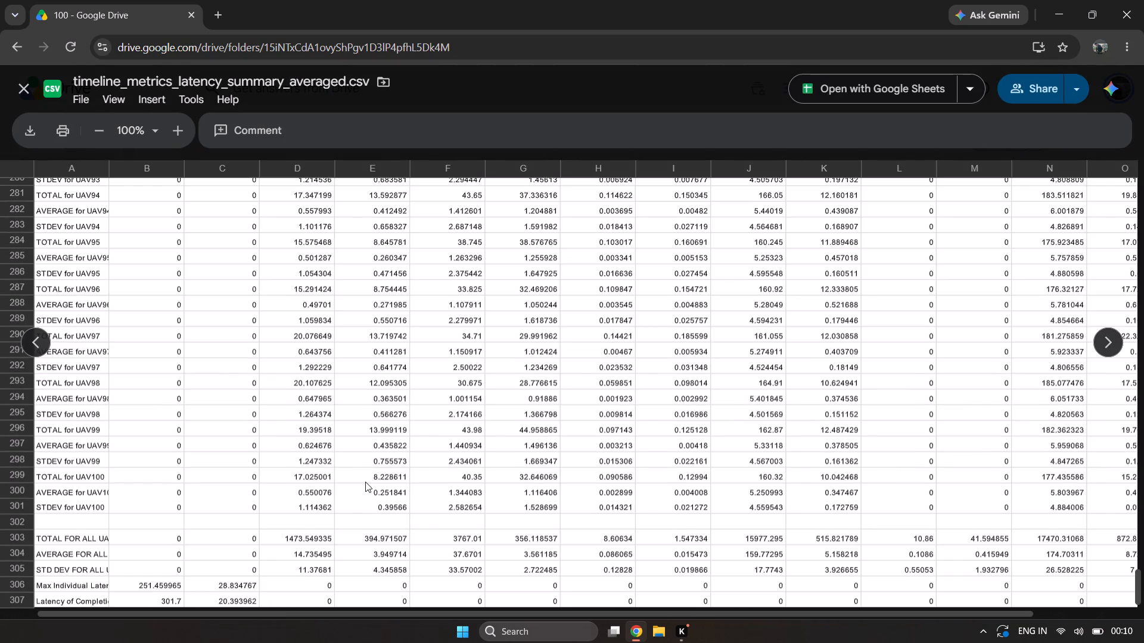
{"action": "scroll", "coordinate": [365, 482], "scroll_direction": "down", "scroll_amount": 4}
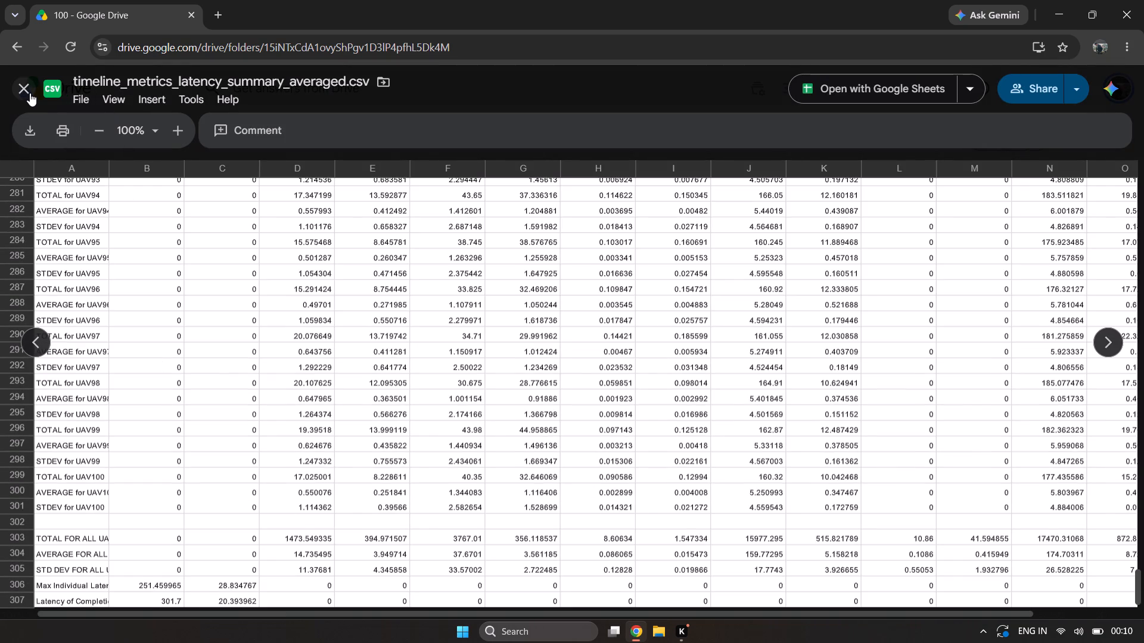
{"action": "left_click", "coordinate": [30, 93]}
Return from the Global D* lite results to the Small Env folder.
{"action": "left_click", "coordinate": [16, 45]}
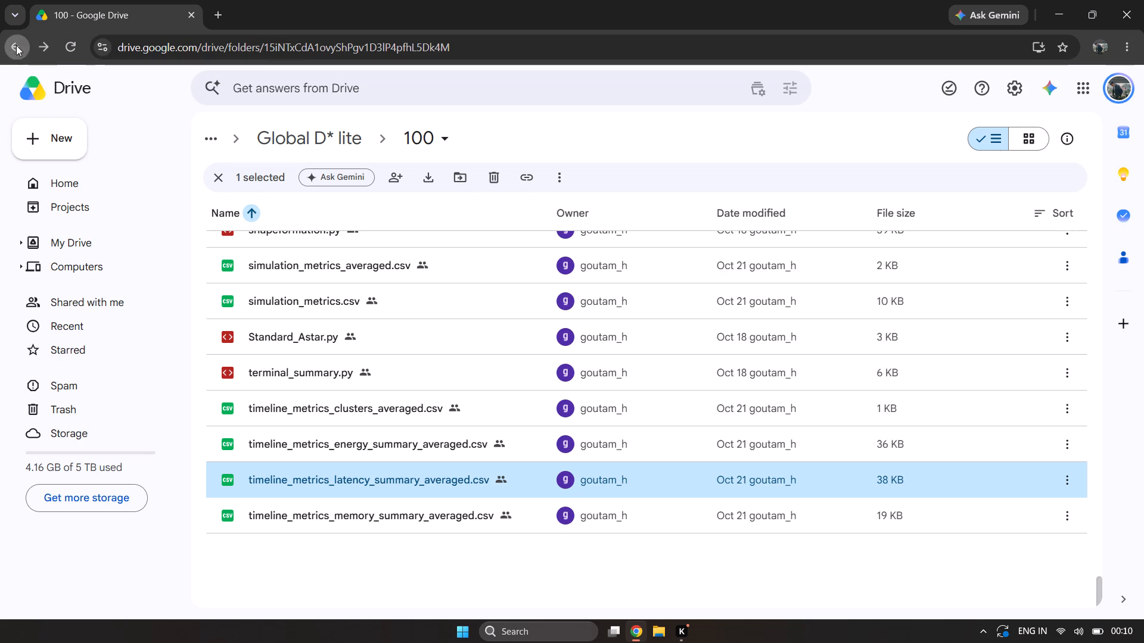
{"action": "left_click", "coordinate": [16, 45]}
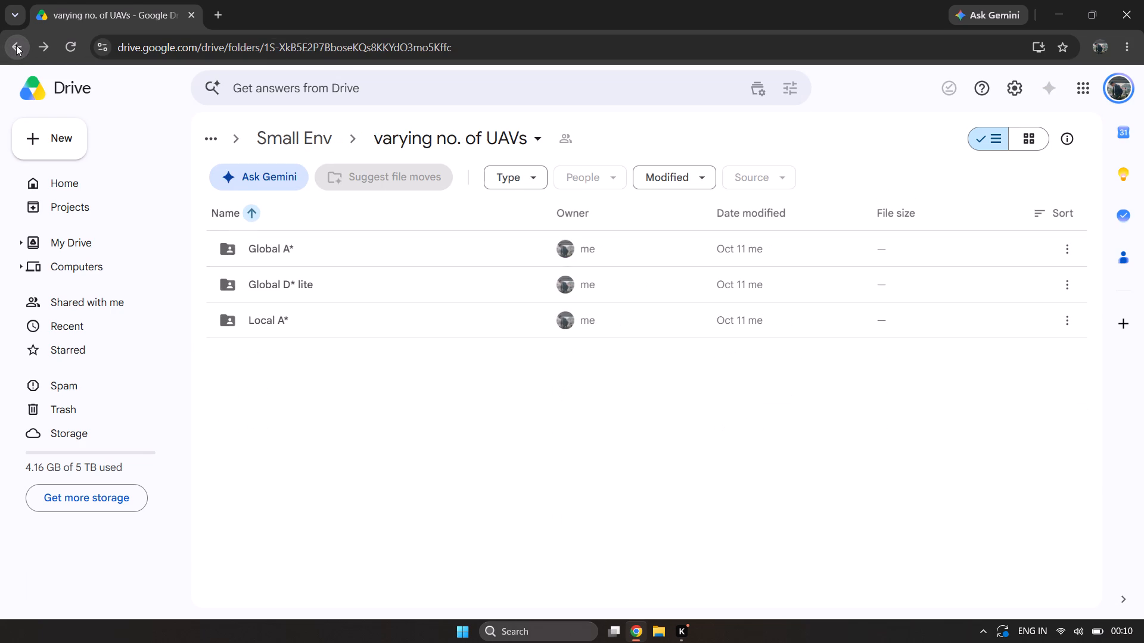
{"action": "left_click", "coordinate": [16, 45]}
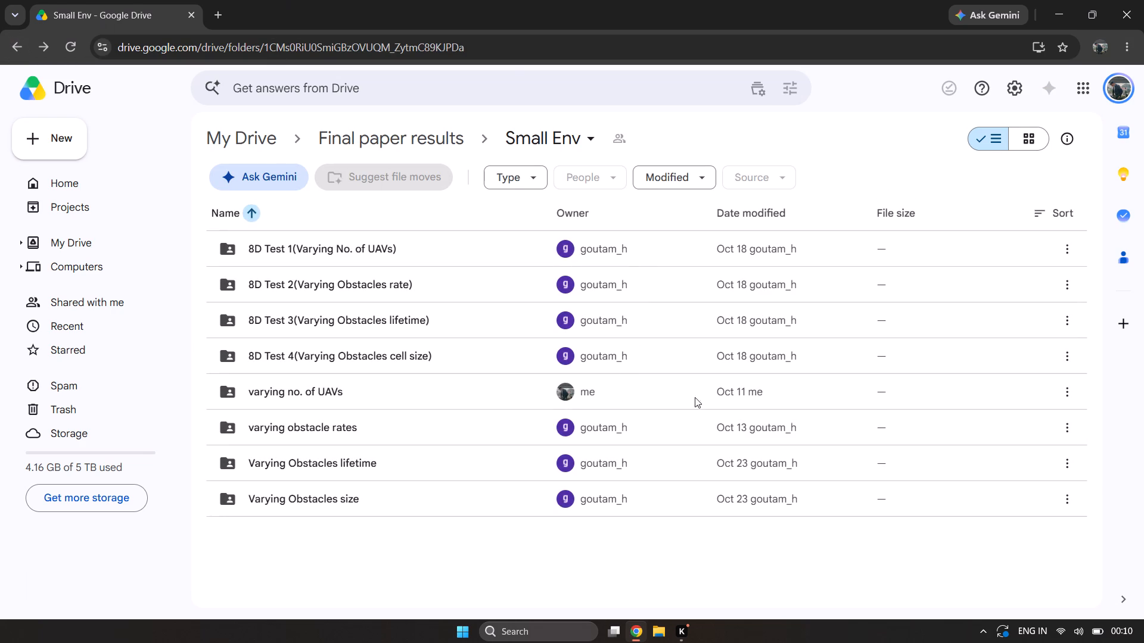